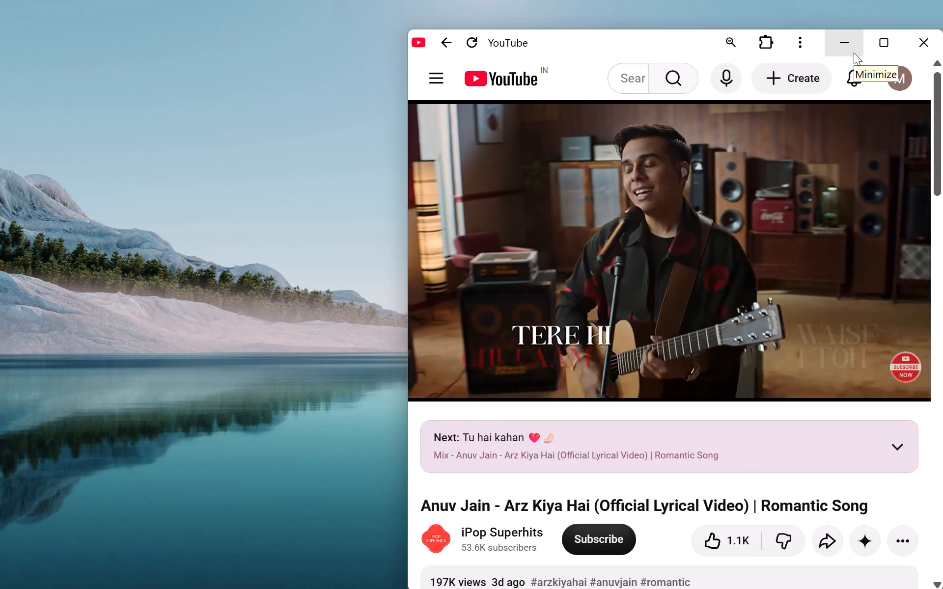
Switch to the TechManager report in Word and look back through its chapters to section 3.5.
click(845, 41)
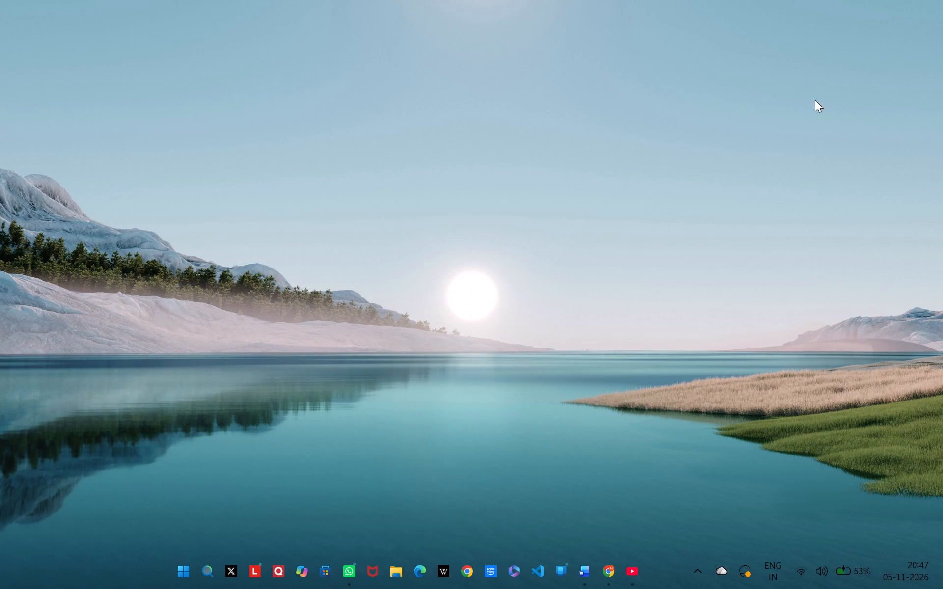
click(582, 573)
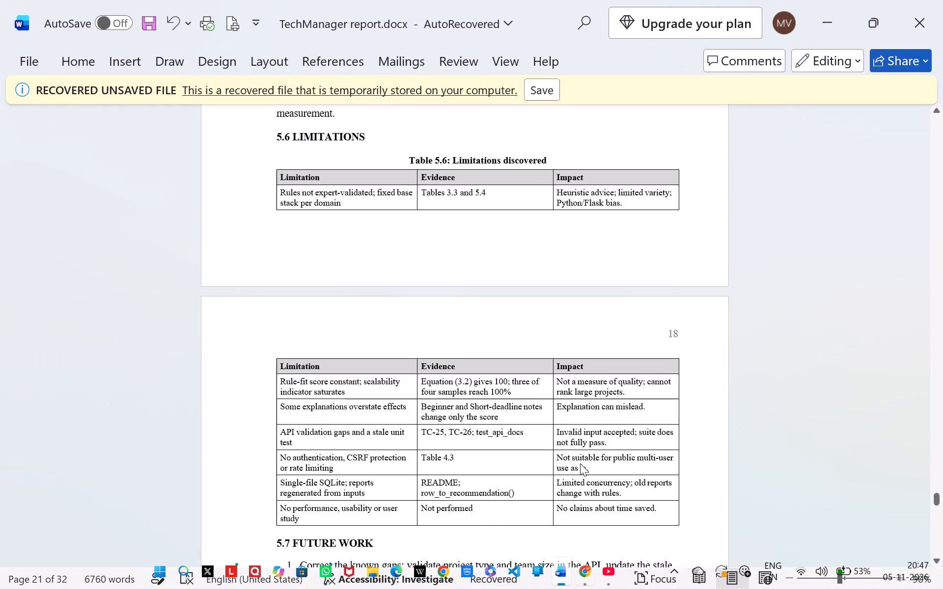
scroll(465, 313, up, 2)
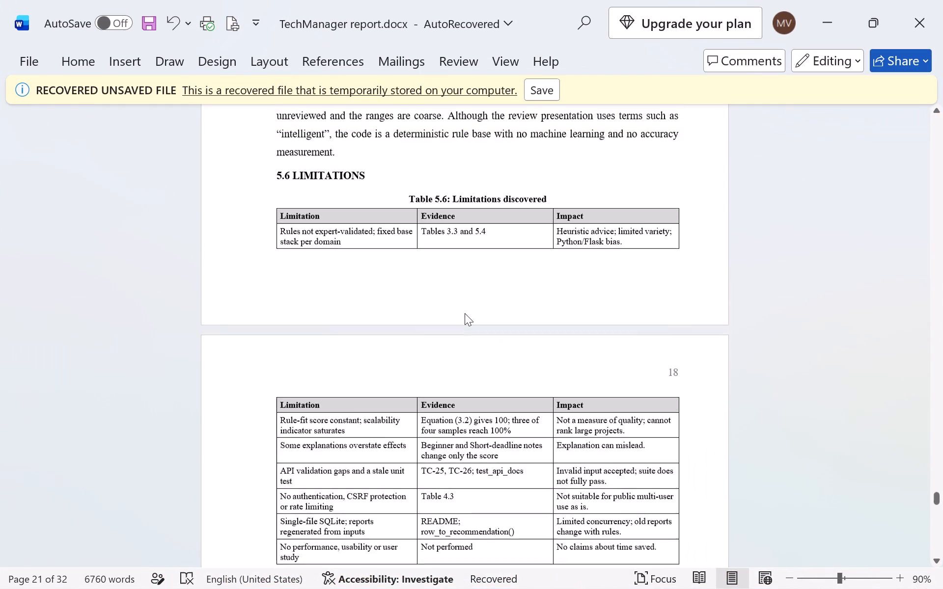
scroll(465, 313, up, 9)
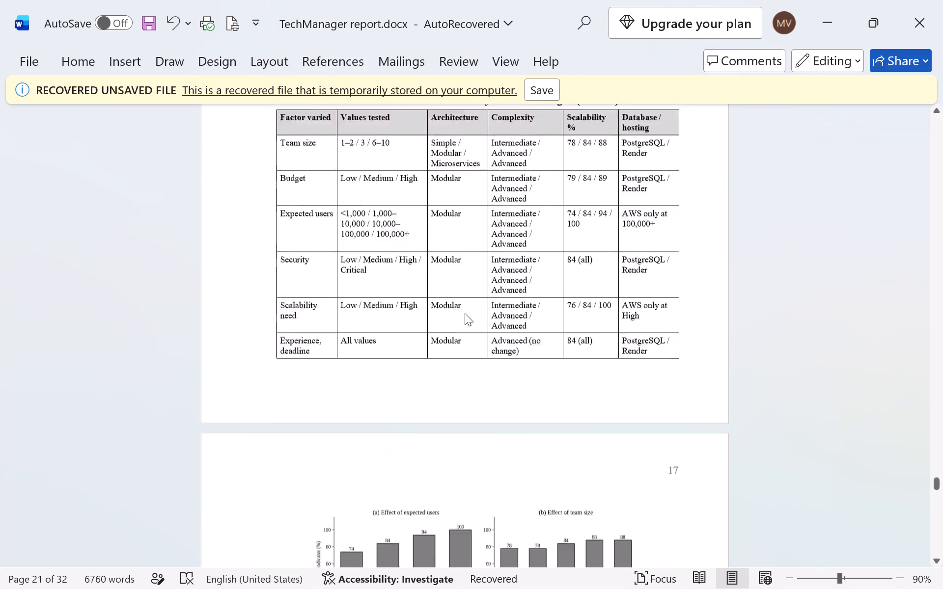
scroll(465, 313, up, 2)
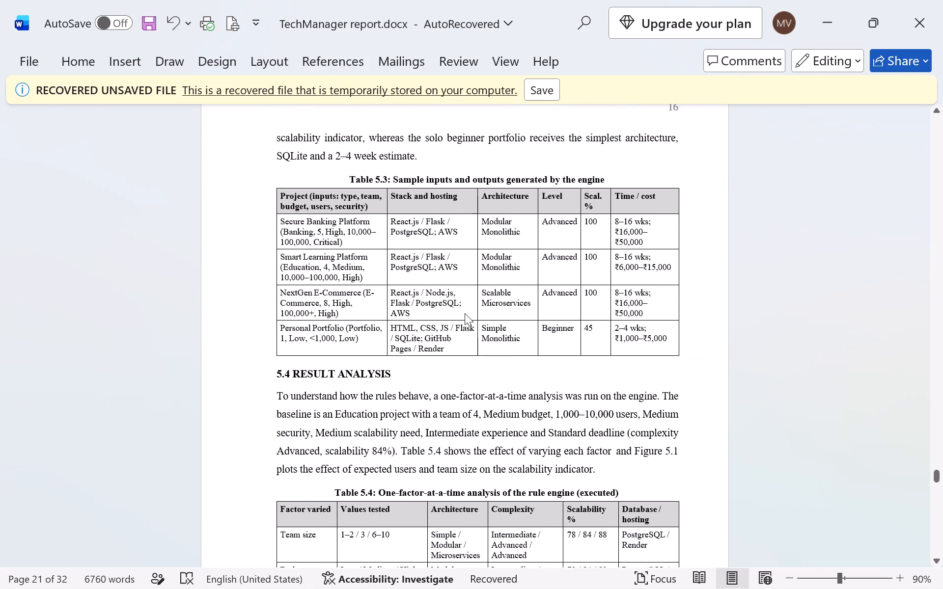
scroll(465, 313, up, 1)
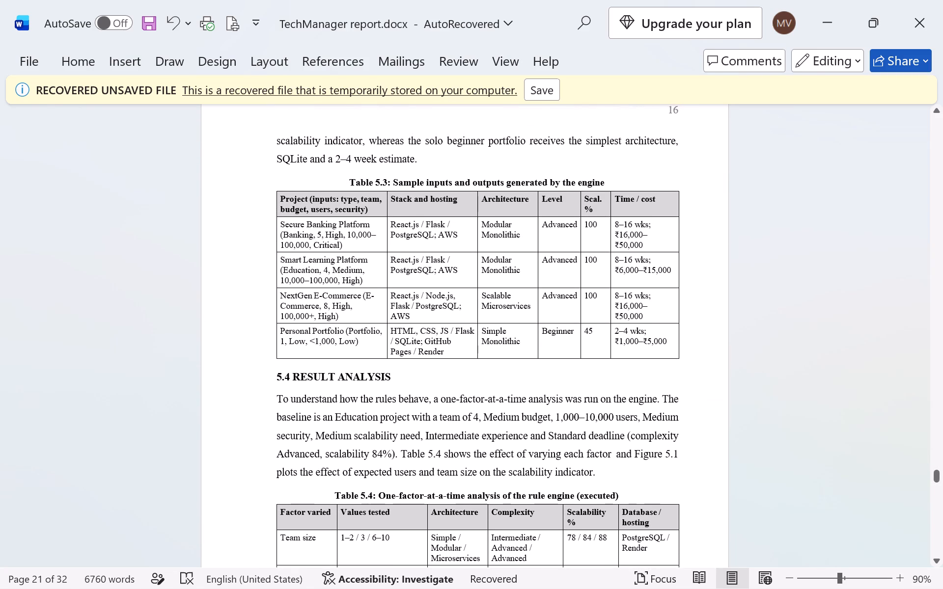
scroll(354, 361, up, 9)
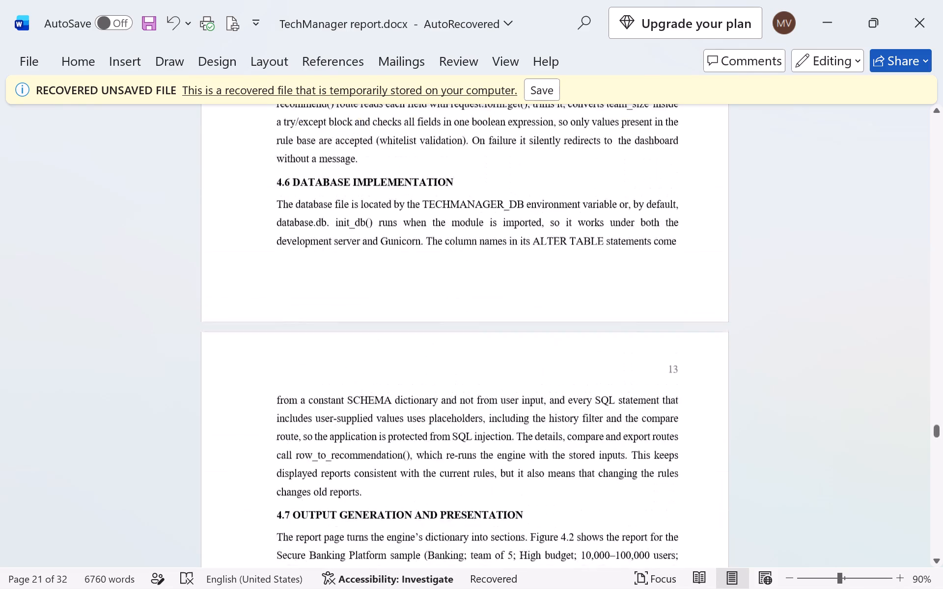
scroll(354, 361, up, 5)
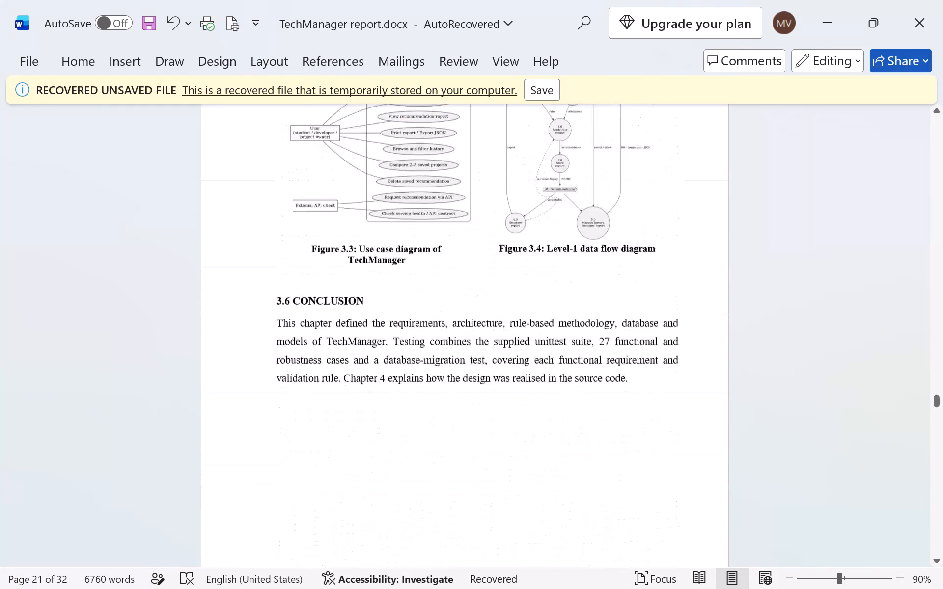
scroll(354, 361, up, 1)
scroll(358, 355, down, 1)
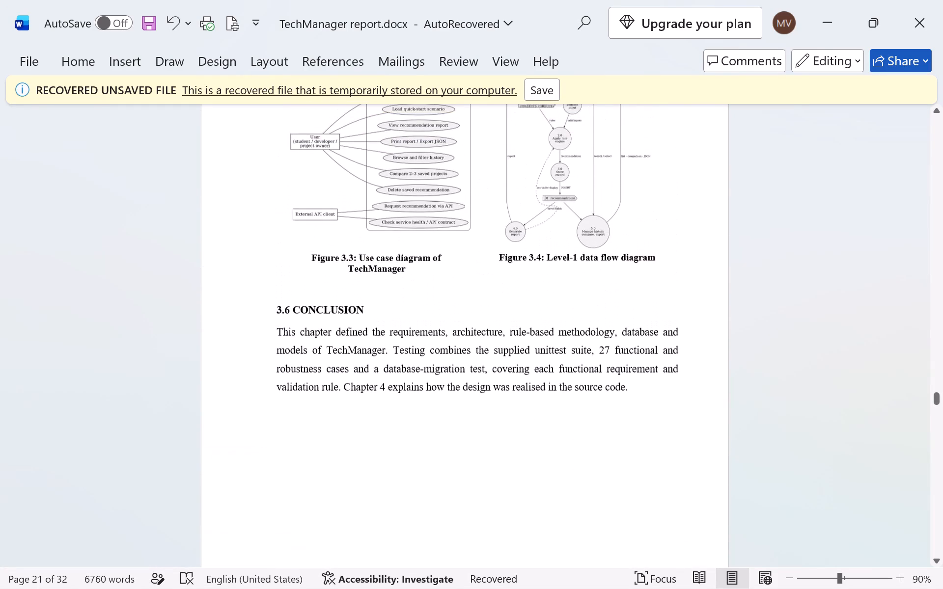
scroll(358, 355, up, 5)
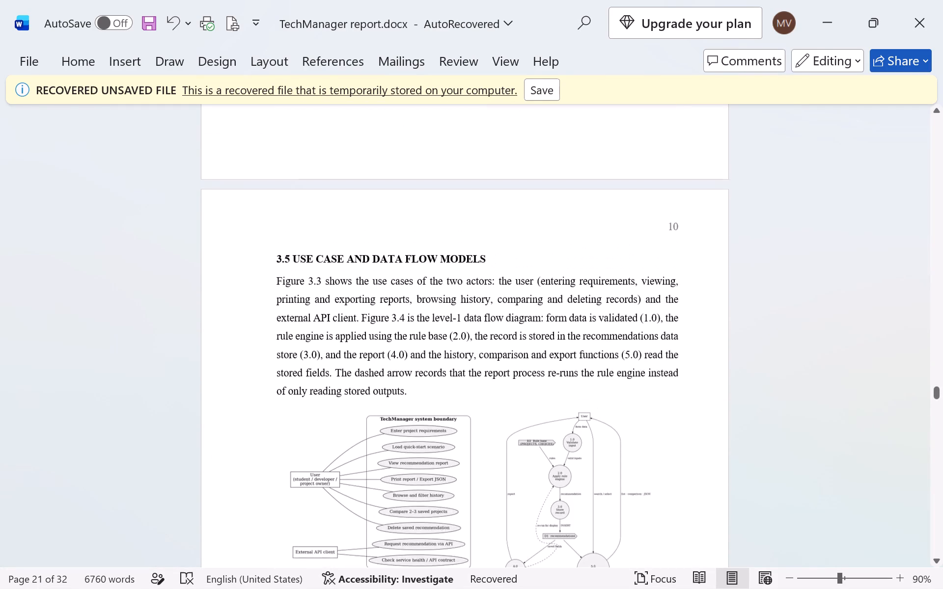
scroll(358, 355, down, 1)
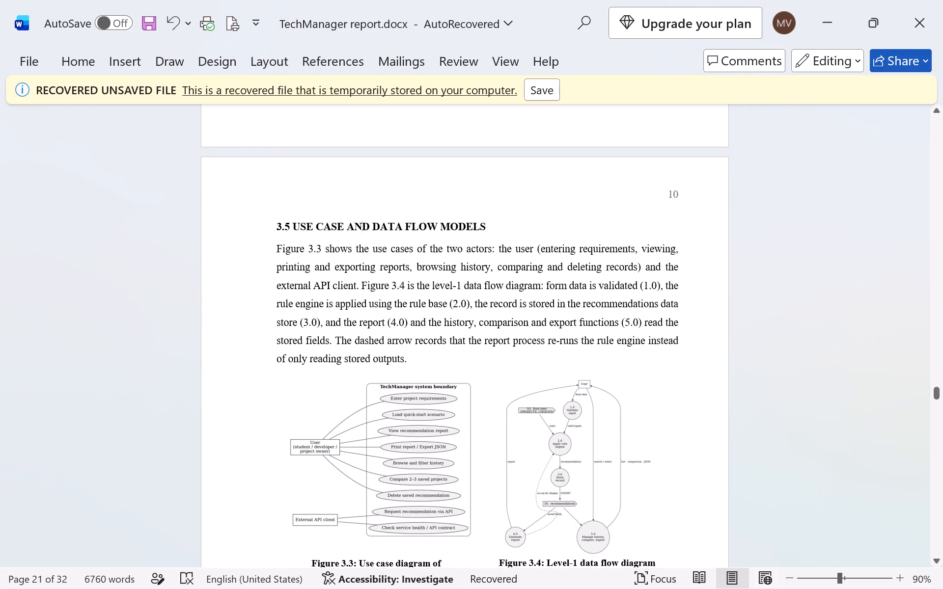
Copy the section 3.5 heading text "USE CASE AND DATA FLOW MODELS".
drag(289, 219, 356, 220)
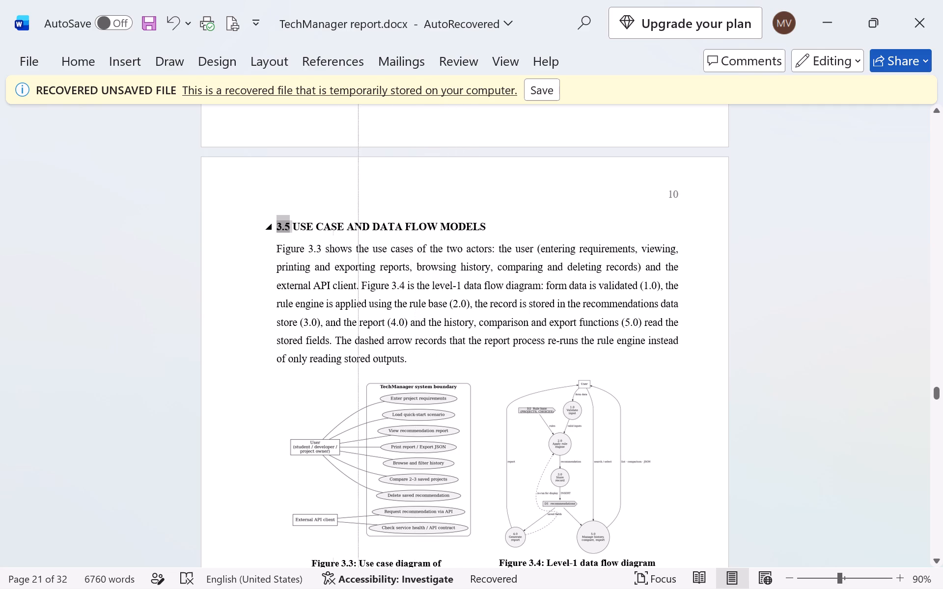
drag(356, 220, 261, 209)
click(261, 209)
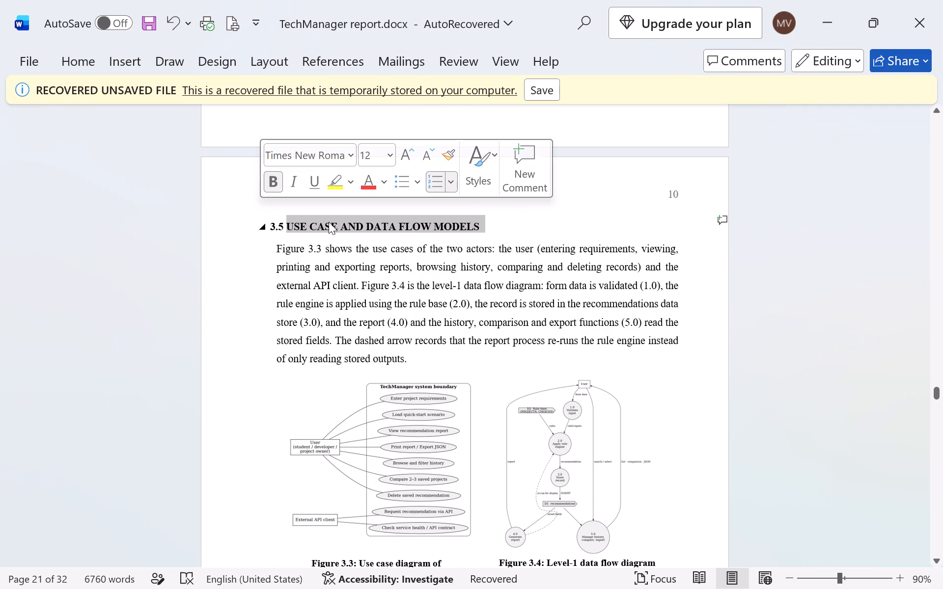
key(ctrl+c)
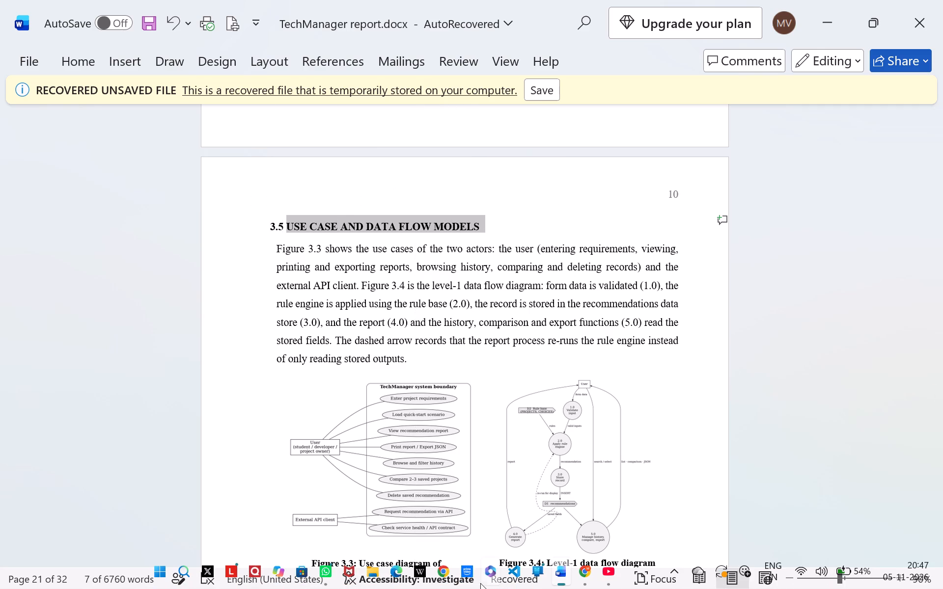
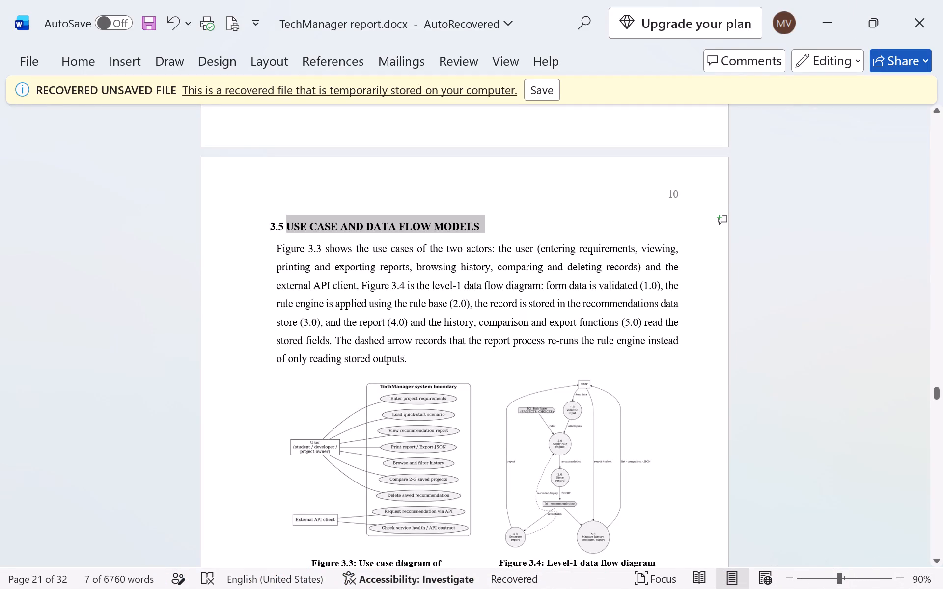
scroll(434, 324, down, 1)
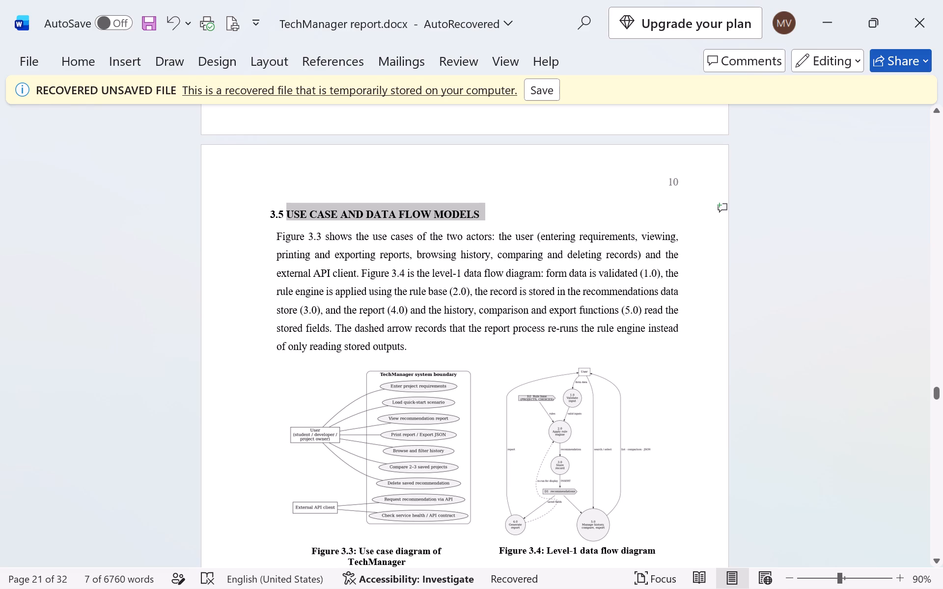
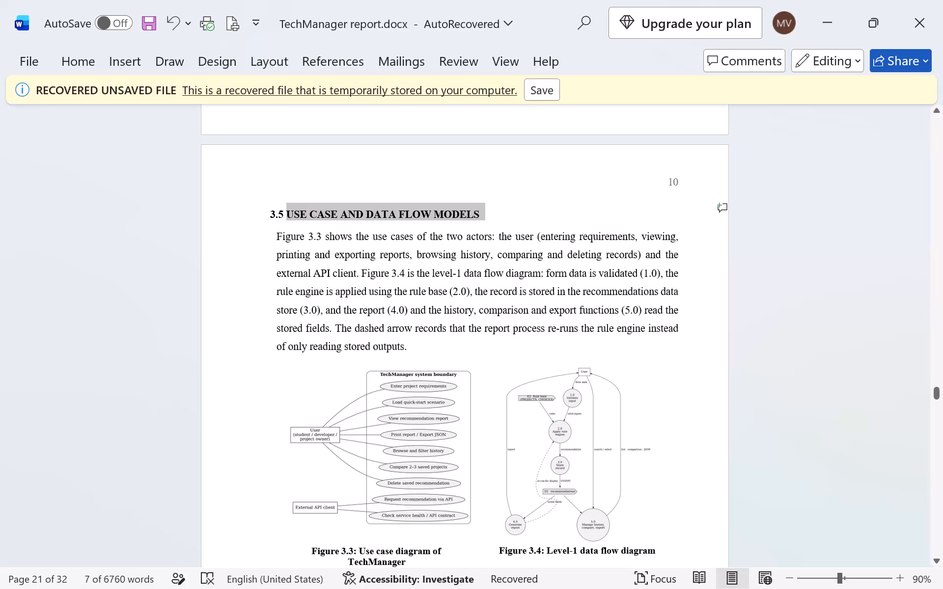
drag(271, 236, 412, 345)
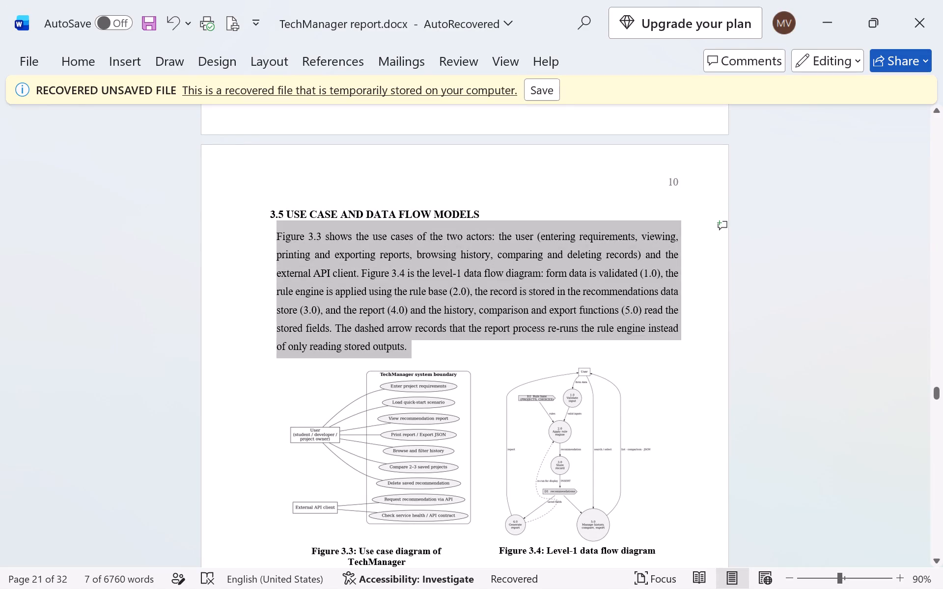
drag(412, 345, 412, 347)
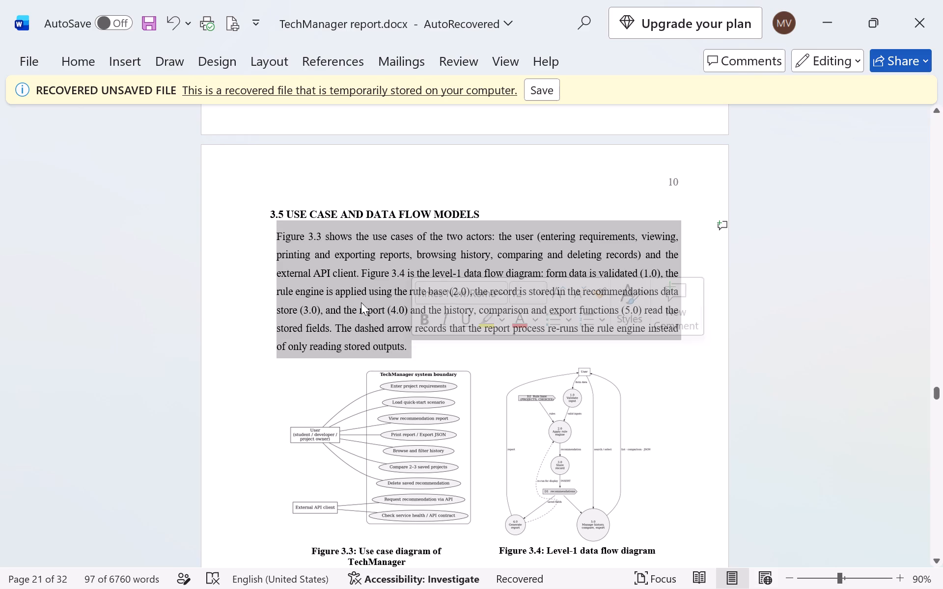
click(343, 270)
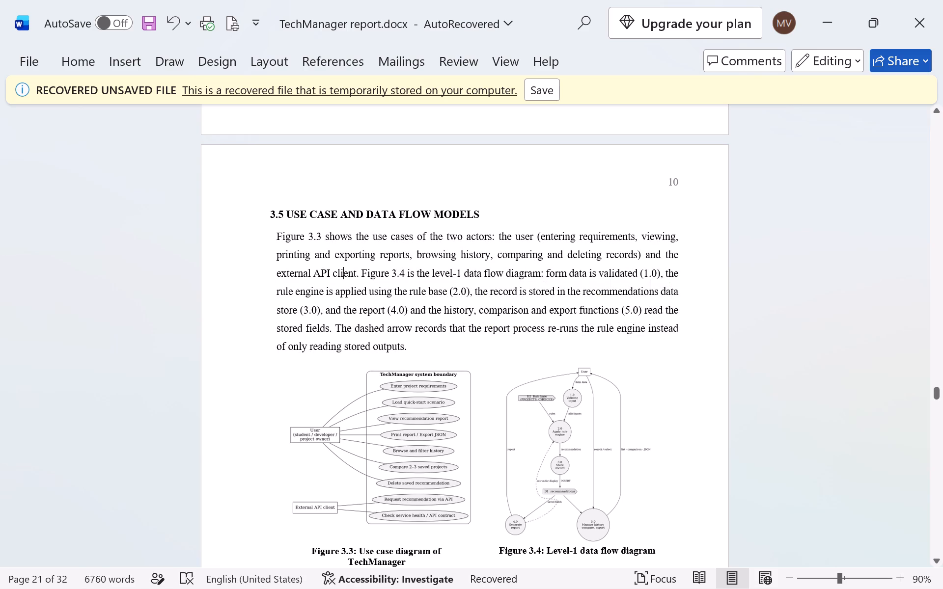
Replace the use case sentence following "Figure 3.3" in section 3.5 with the copied medical store use case description covering administrator and store staff.
drag(324, 236, 387, 337)
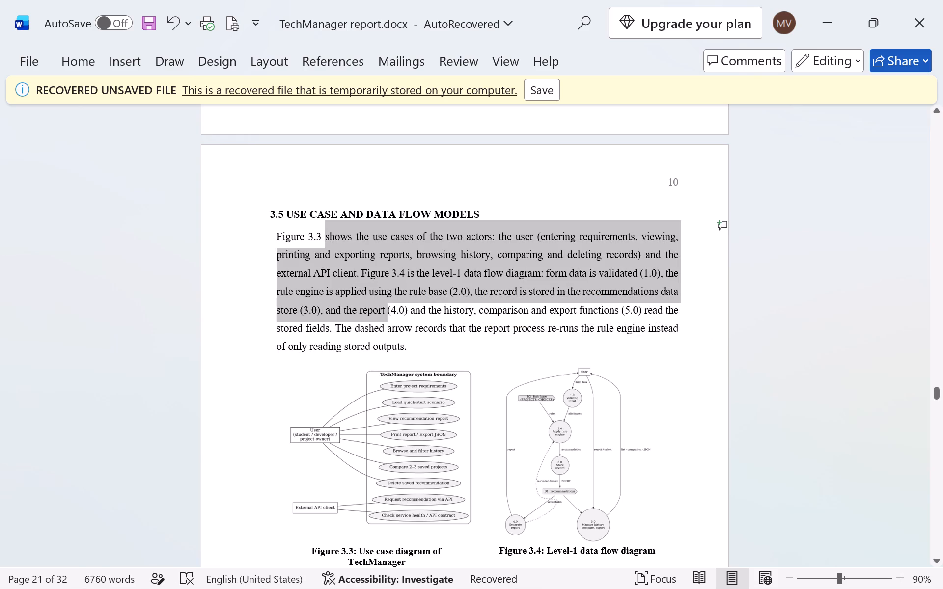
drag(387, 337, 390, 344)
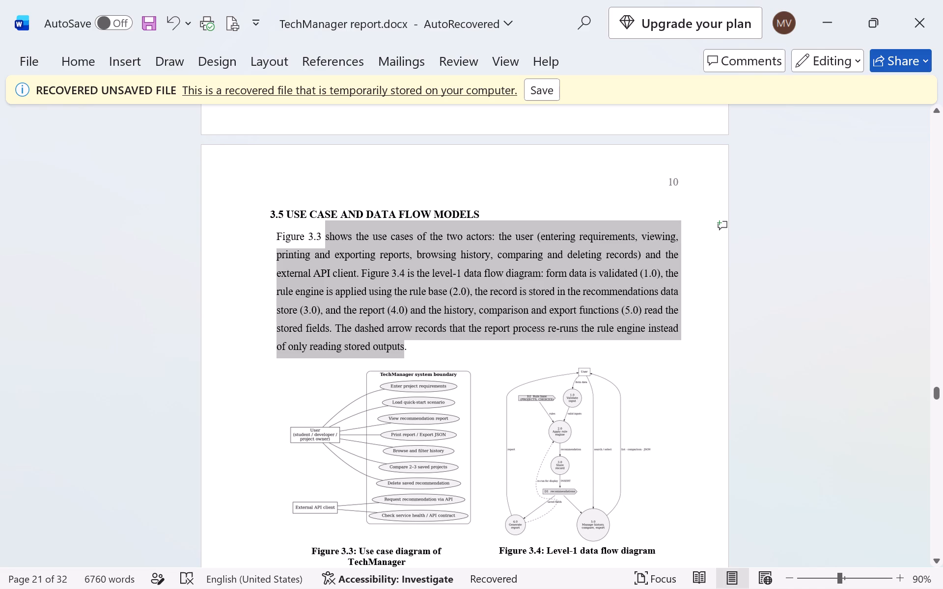
drag(390, 344, 337, 269)
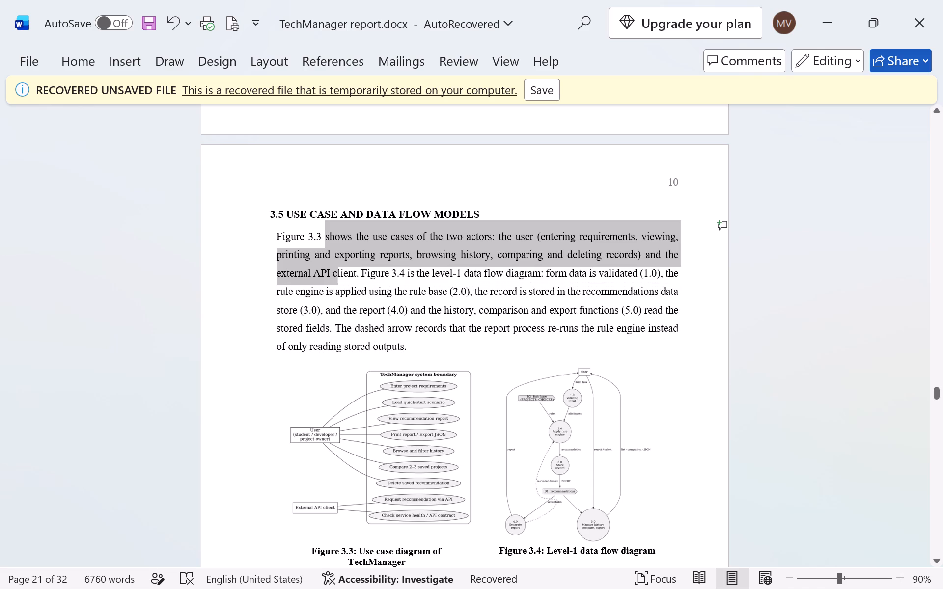
drag(337, 269, 358, 283)
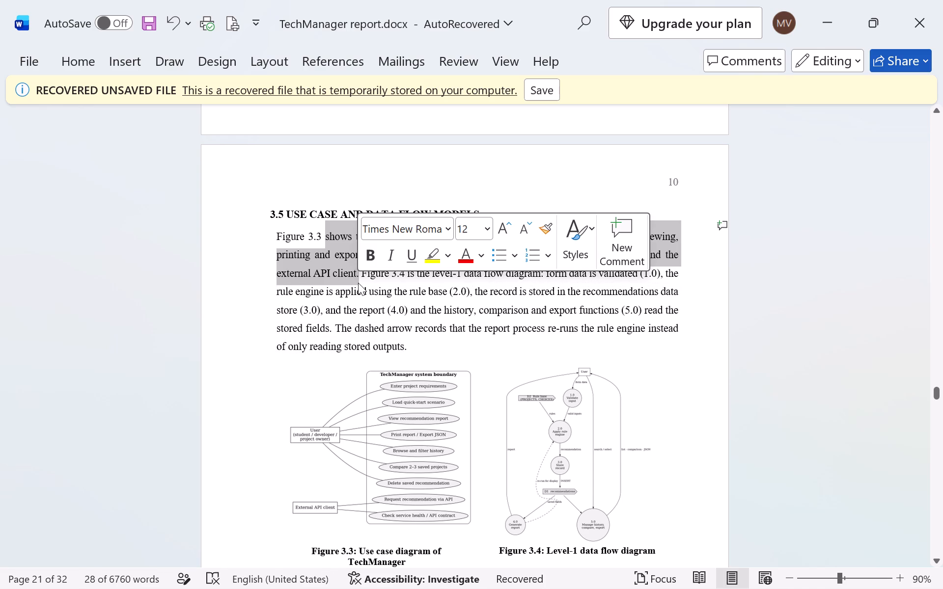
key(BackSpace)
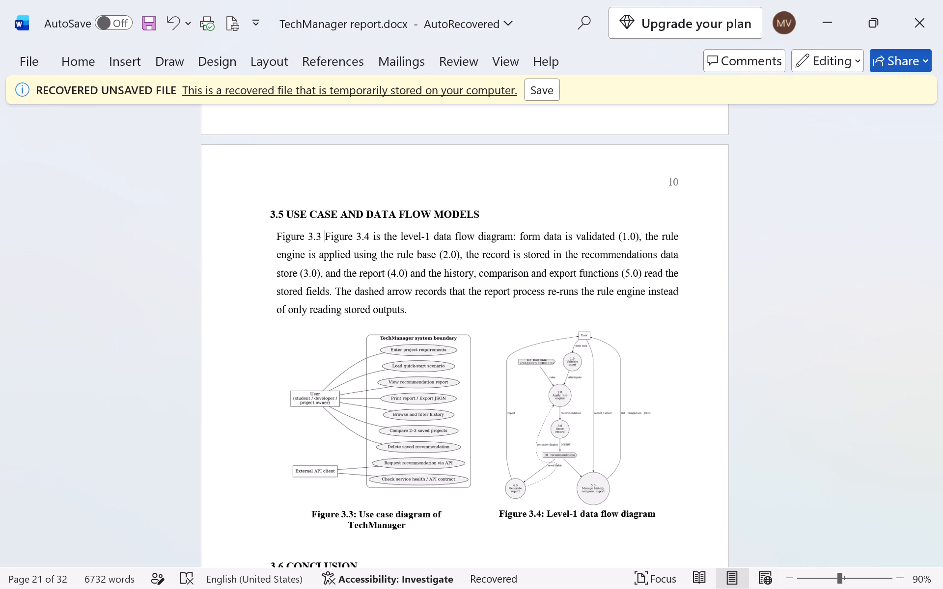
key(ctrl+v)
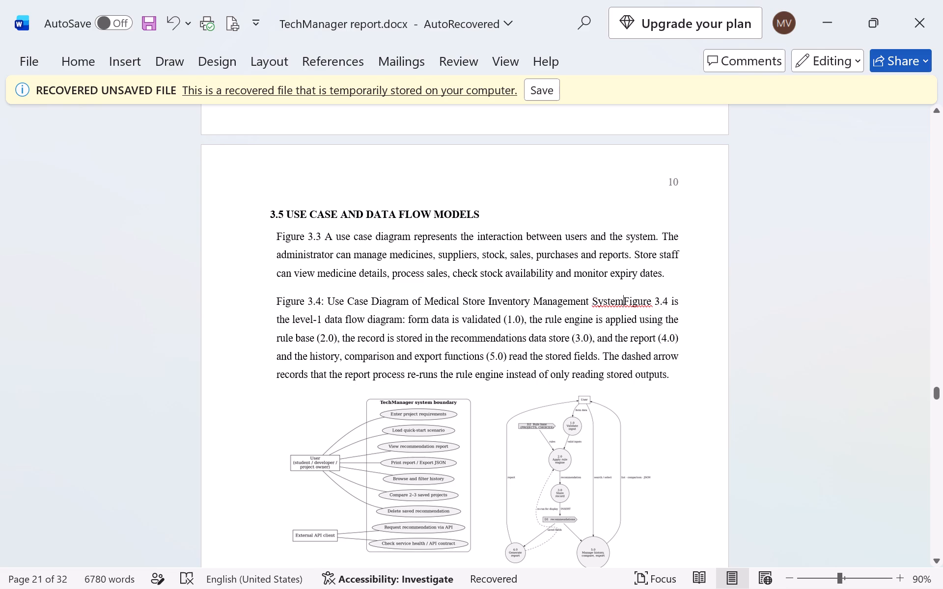
Delete all the text following "Figure 3.4:" in the second paragraph of section 3.5, keeping only that label.
drag(329, 299, 645, 388)
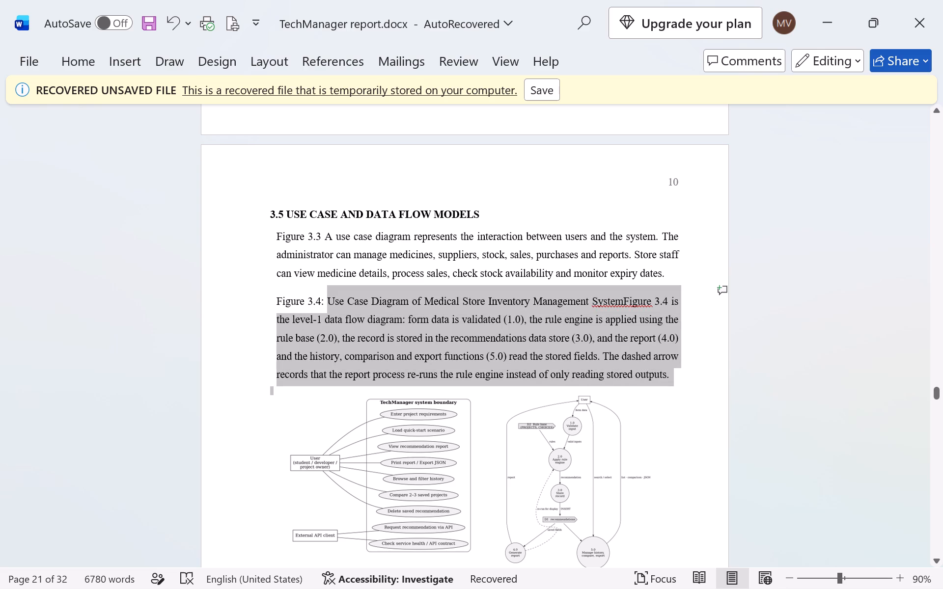
drag(645, 388, 646, 388)
key(BackSpace)
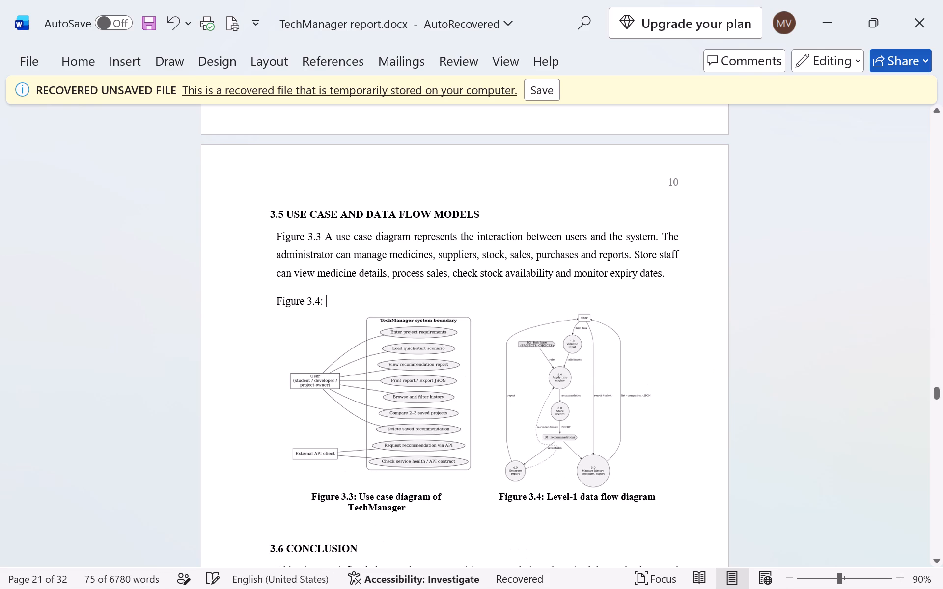
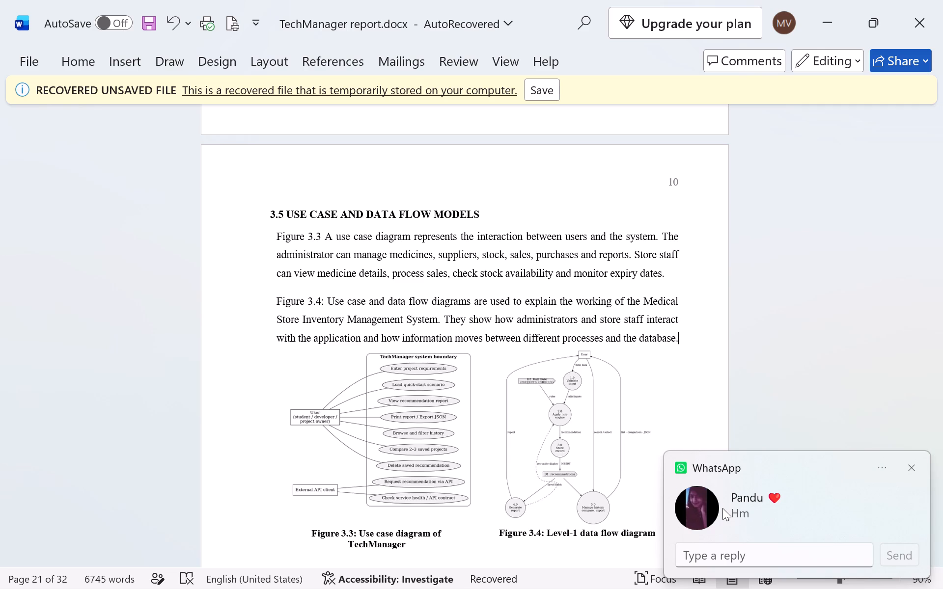
Look through the rest of the report, from Chapter 4 Implementation to section 5.7 Future Work, and return to section 3.5.
scroll(722, 508, down, 3)
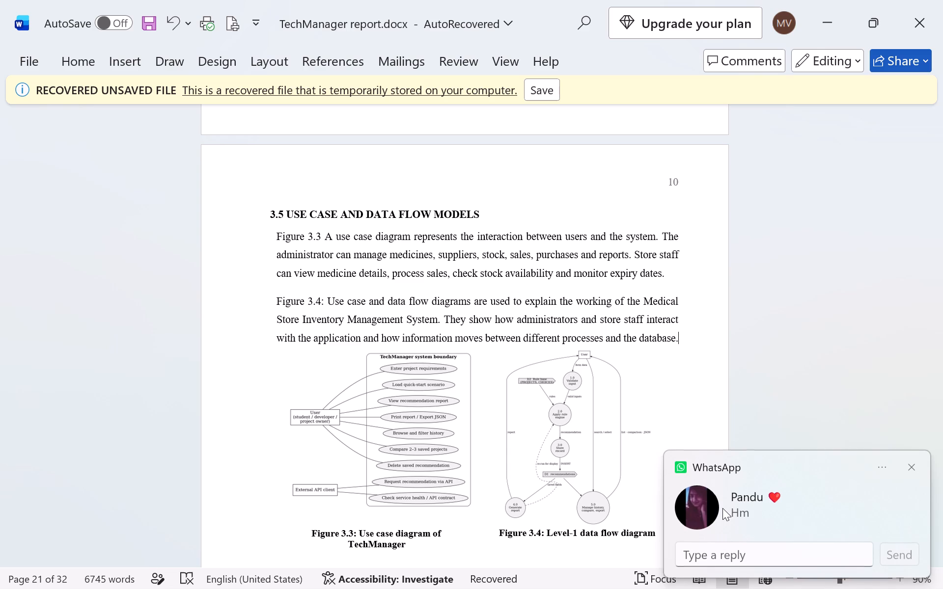
scroll(469, 376, down, 3)
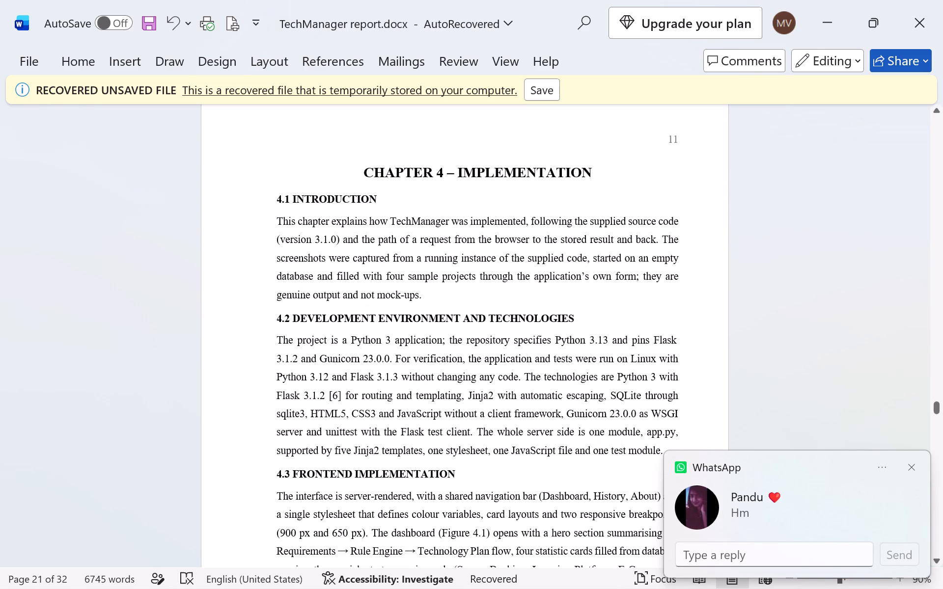
scroll(469, 376, down, 5)
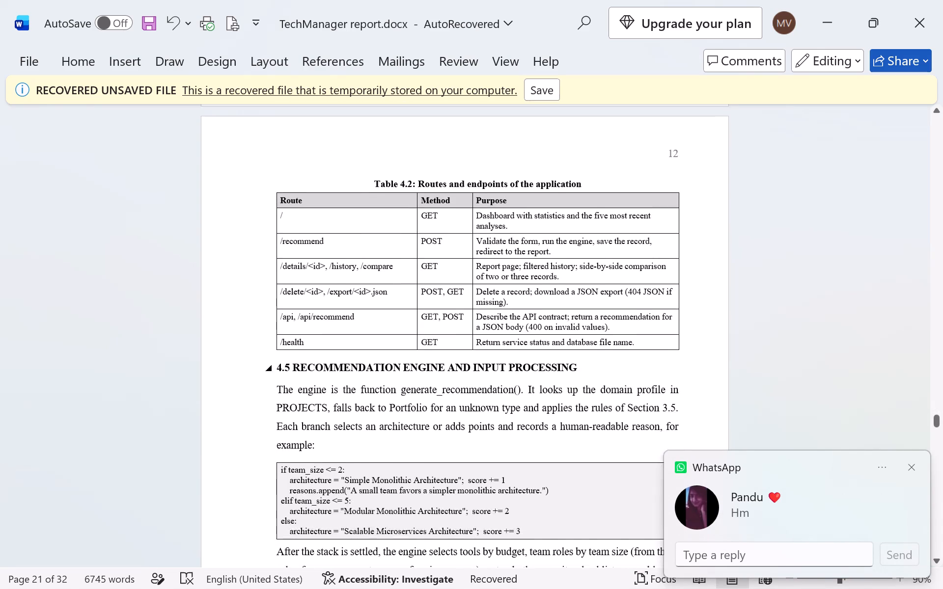
scroll(469, 376, down, 3)
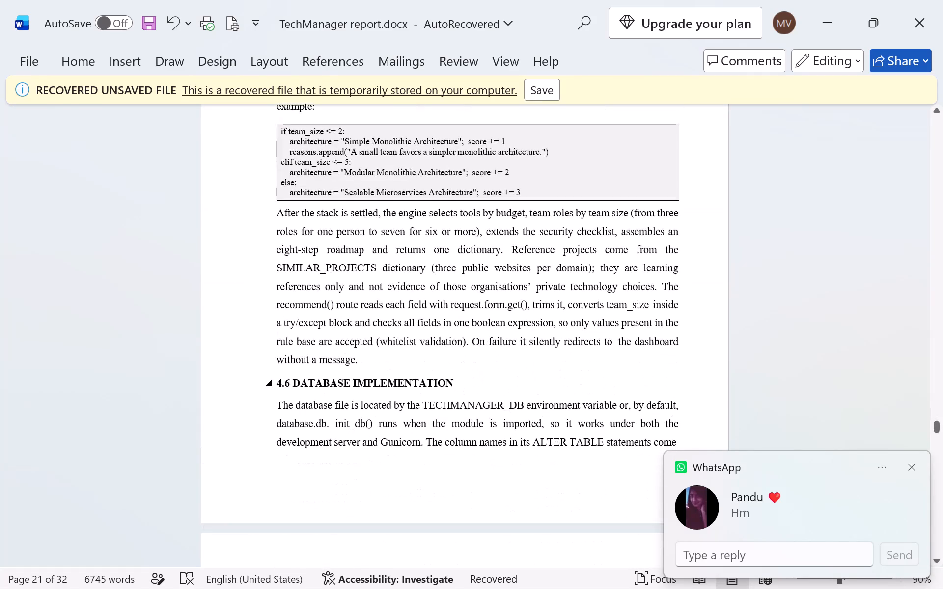
scroll(469, 376, down, 2)
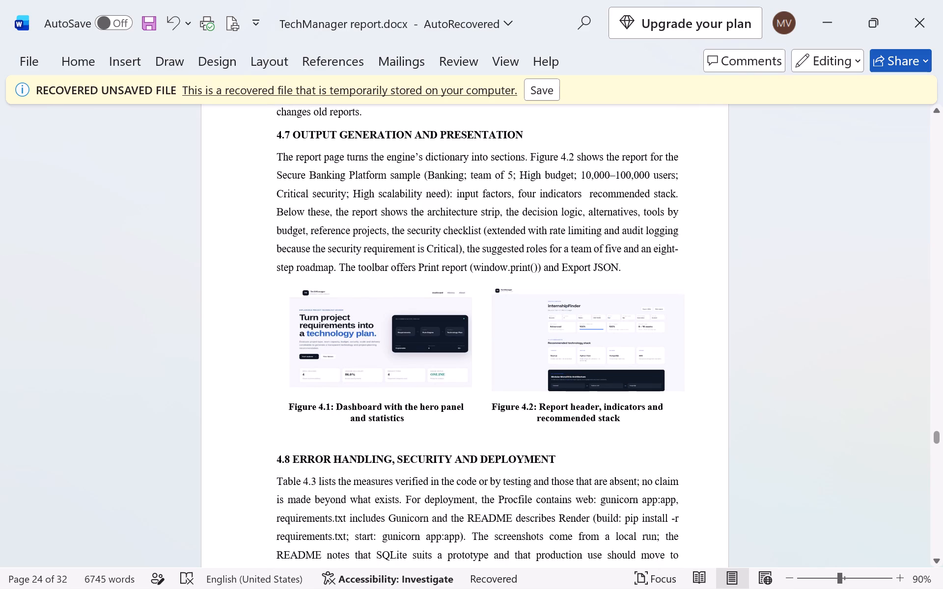
scroll(411, 338, down, 2)
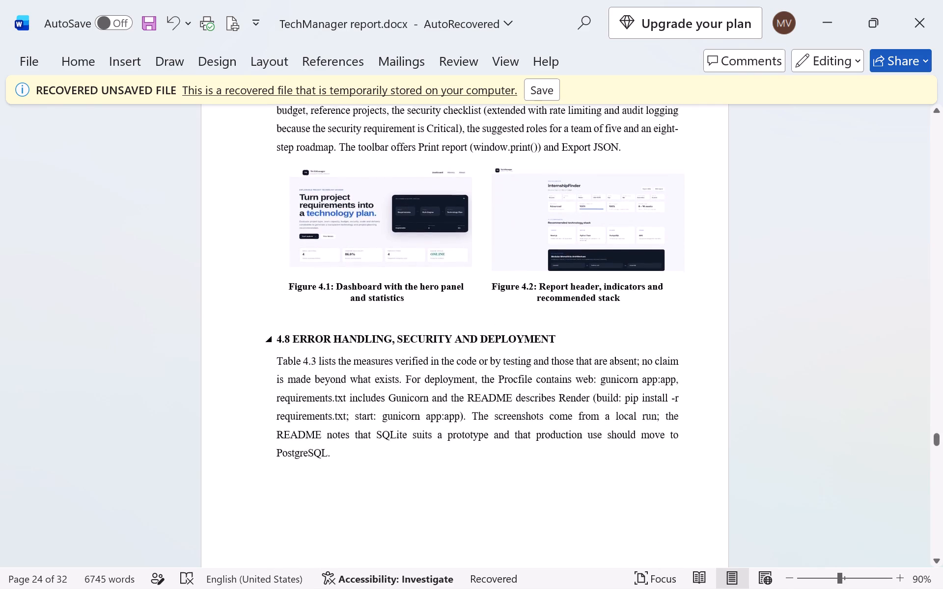
scroll(411, 338, down, 7)
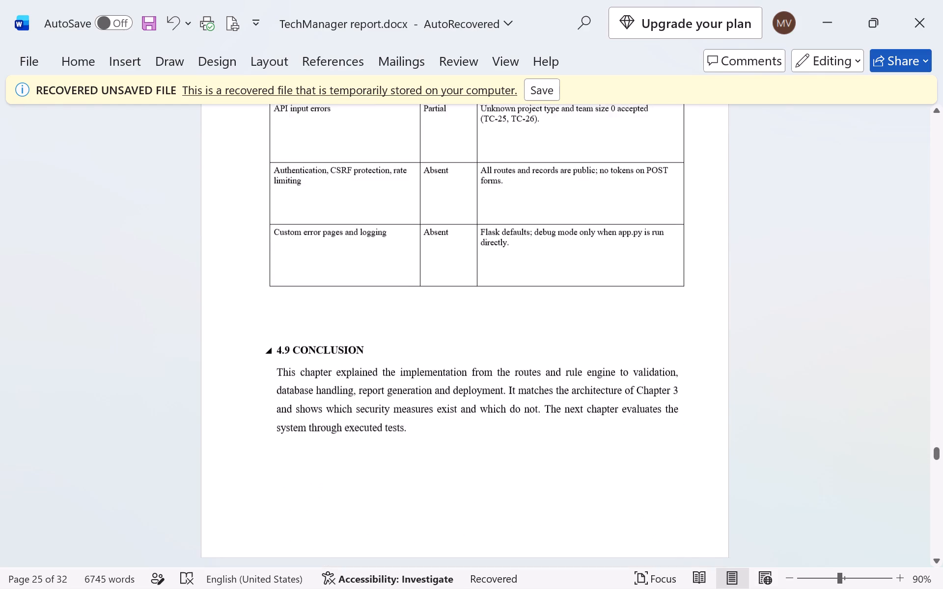
scroll(411, 338, down, 2)
scroll(411, 338, up, 4)
scroll(411, 338, down, 1)
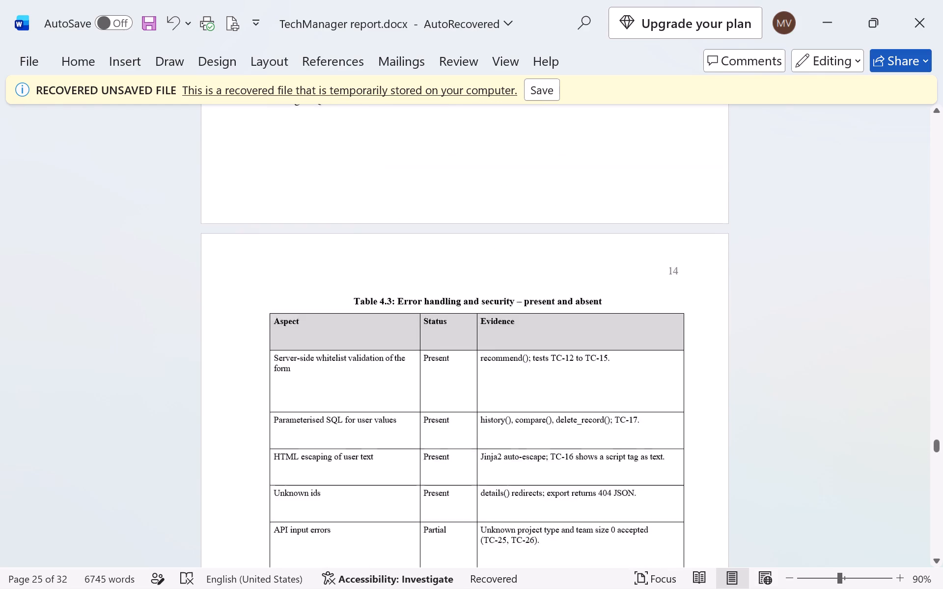
scroll(411, 338, down, 1)
scroll(411, 338, up, 1)
scroll(411, 338, down, 2)
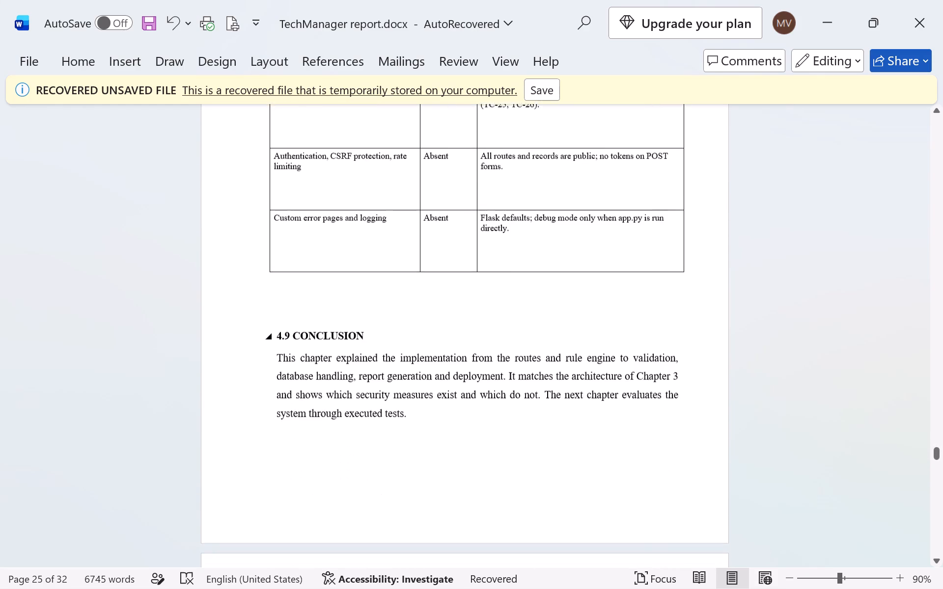
scroll(411, 338, down, 4)
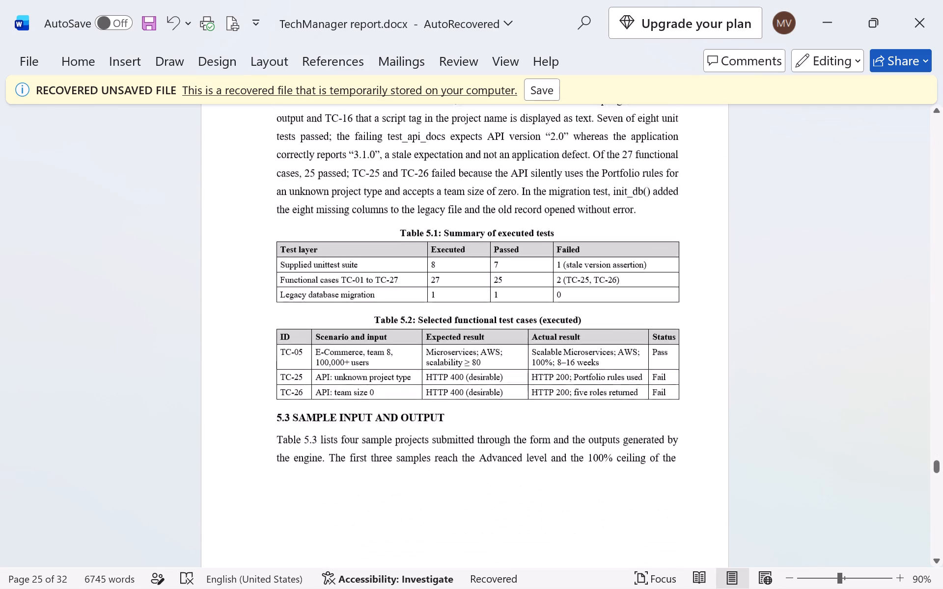
scroll(411, 338, down, 11)
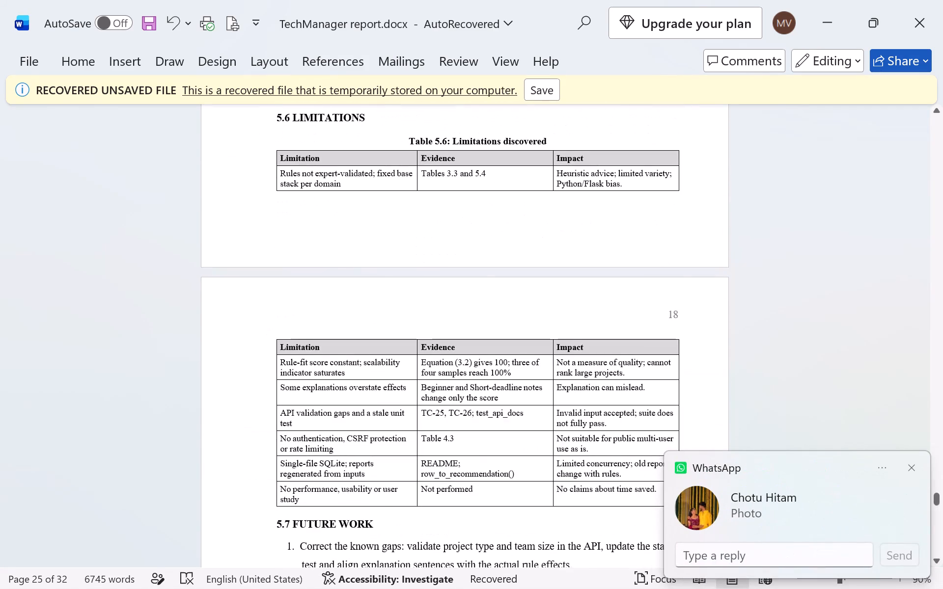
scroll(411, 338, down, 3)
scroll(411, 338, up, 1)
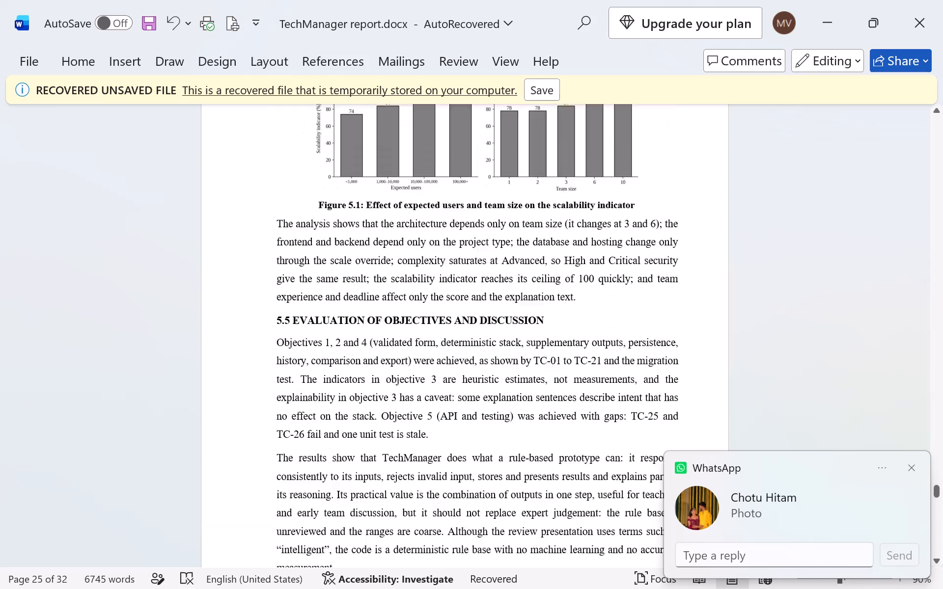
scroll(411, 338, up, 9)
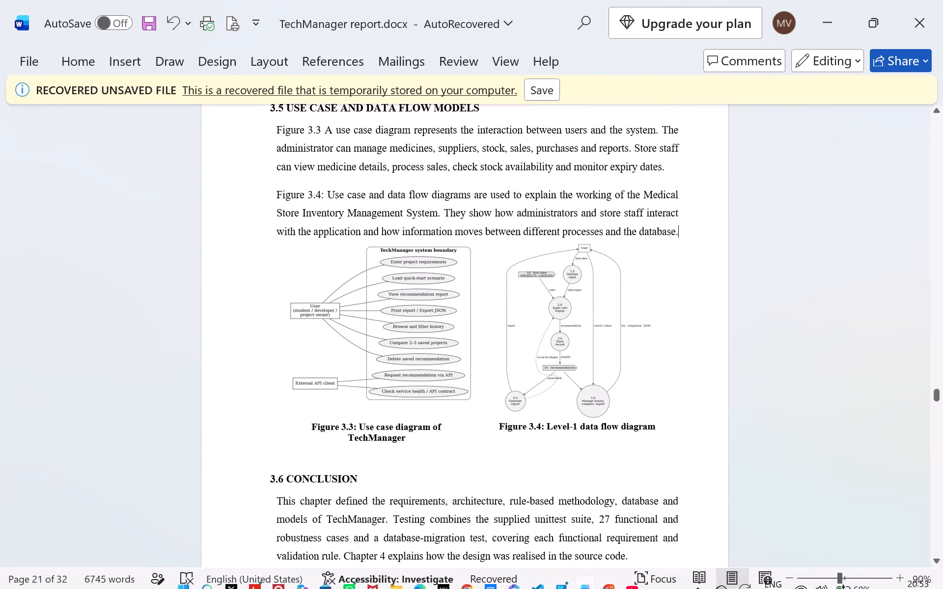
Look through the open WhatsApp, ChatGPT and YouTube windows to switch away from the report.
key(alt+Tab)
key(alt+Tab)
key(alt+Tab)
key(alt+Tab)
key(alt+Tab)
key(alt+Tab)
key(alt+Tab)
key(alt+Tab)
key(alt+Tab)
key(alt+Tab)
key(alt+Tab)
key(alt+Tab)
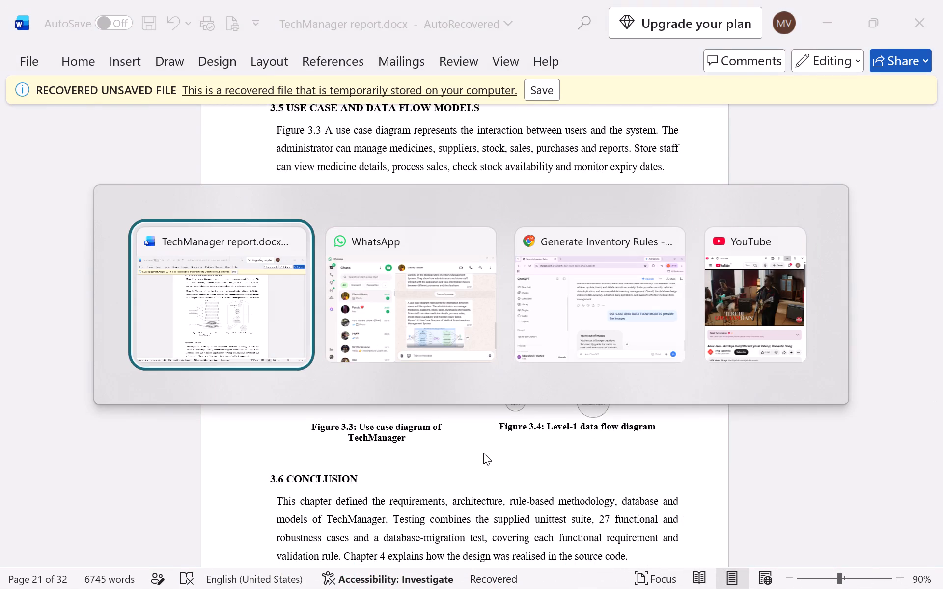
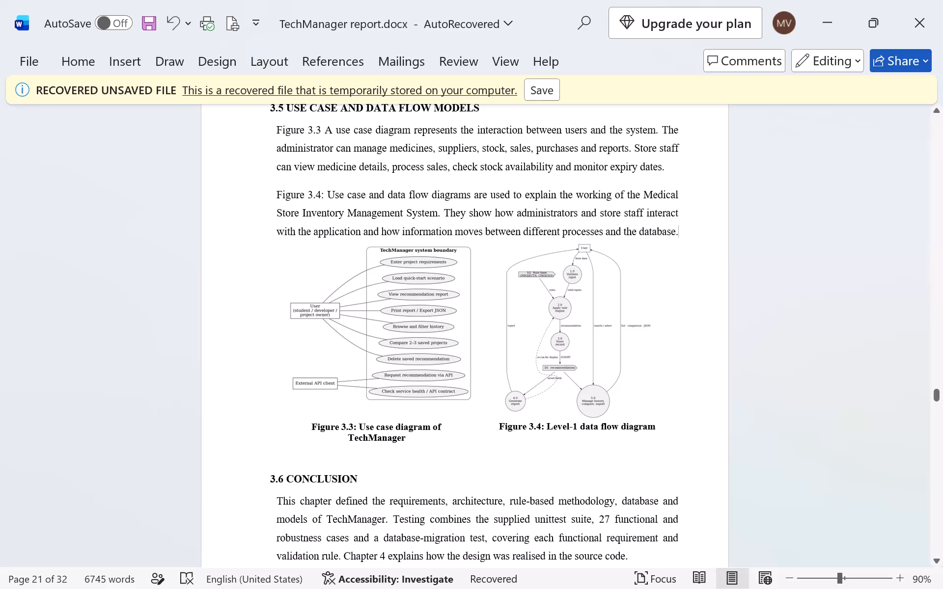
Replace the old TechManager use case diagram above the Figure 3.3 caption with the copied Medical Store Inventory Management System diagram.
right_click(393, 331)
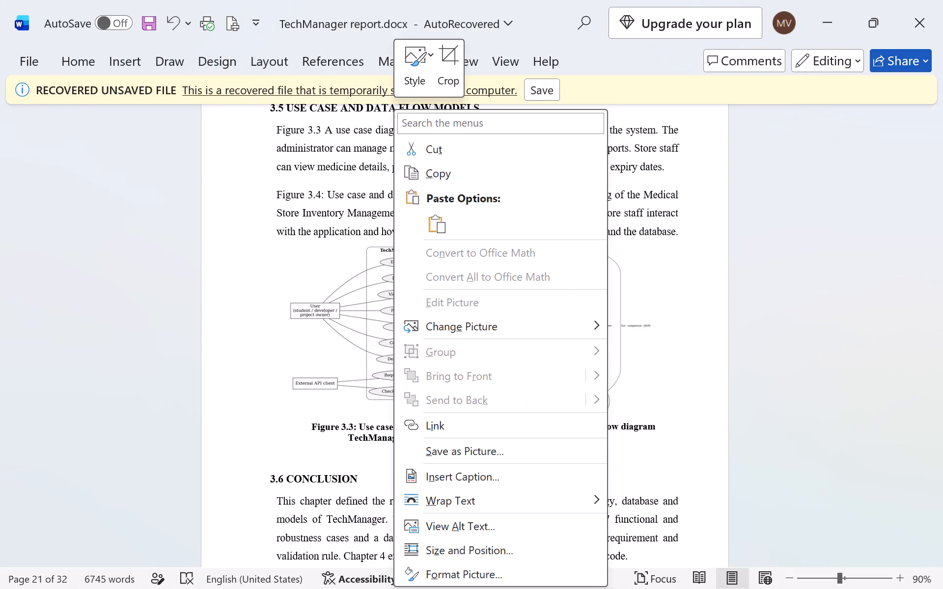
click(367, 315)
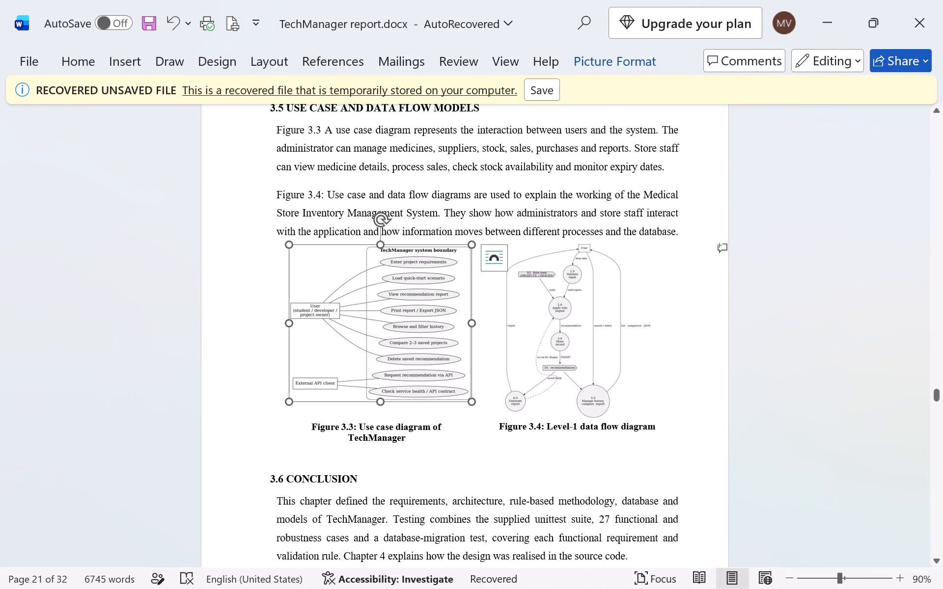
key(BackSpace)
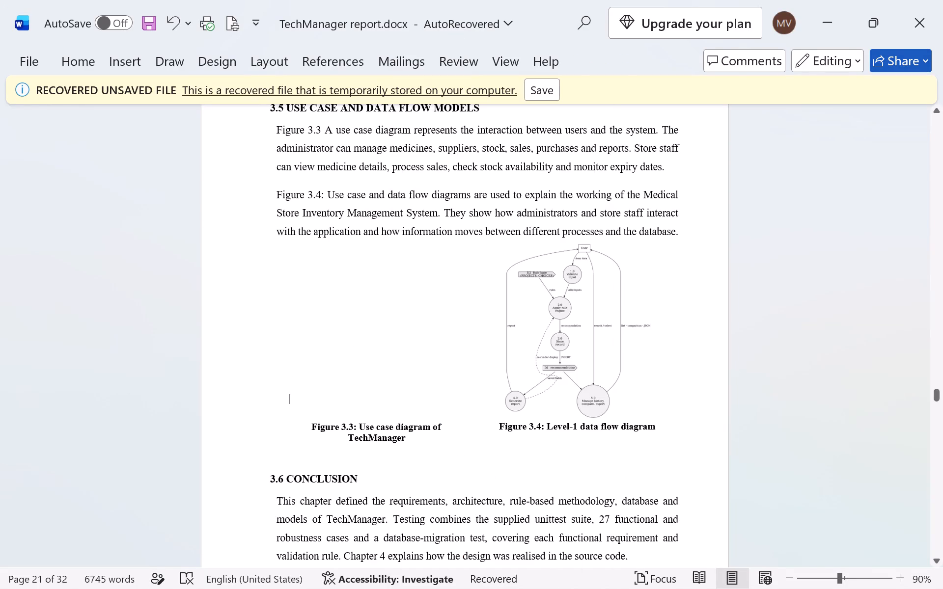
key(ctrl+v)
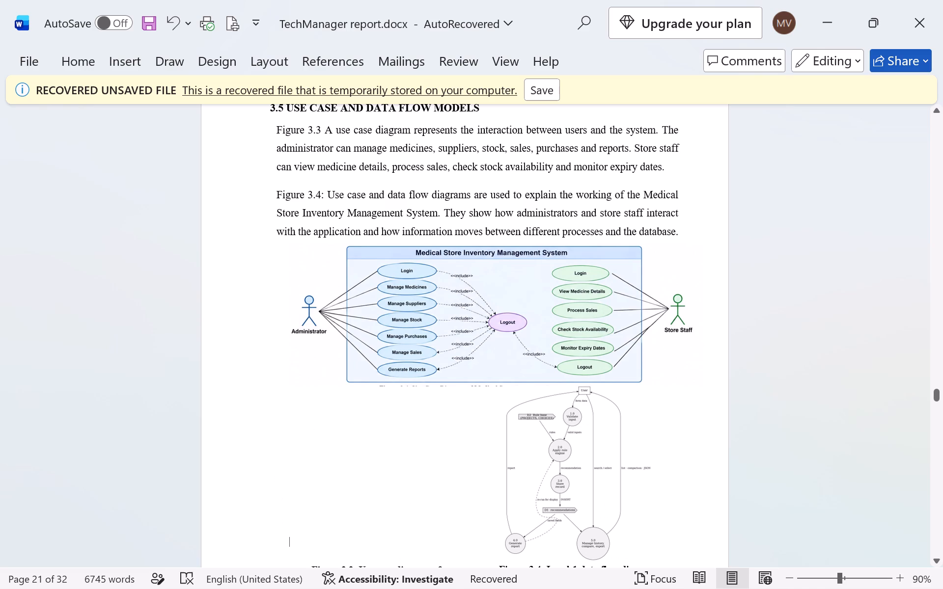
Resize the Medical Store use case diagram, making it narrower and taller in proportion, to fit above its caption beside the data flow diagram.
click(638, 354)
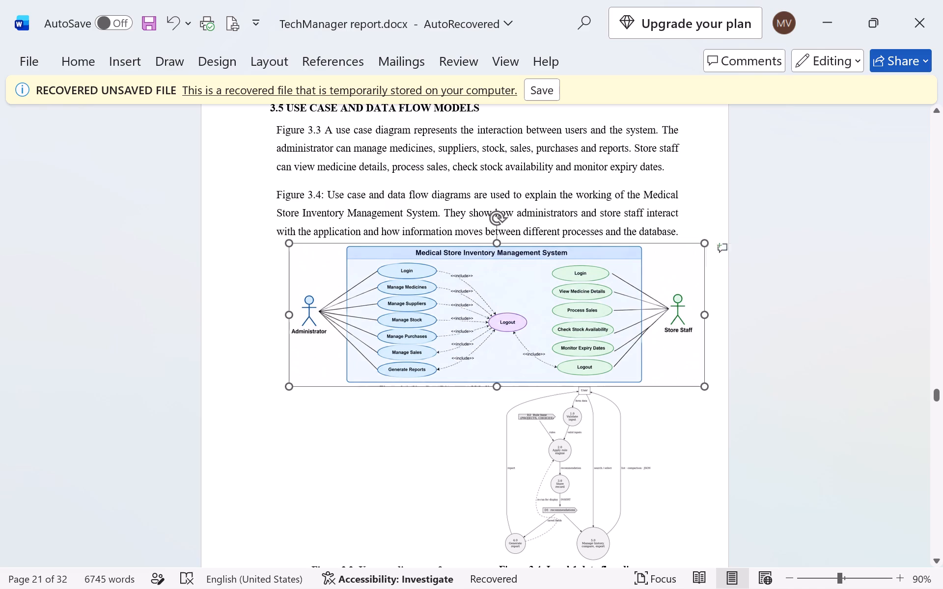
drag(704, 390, 447, 412)
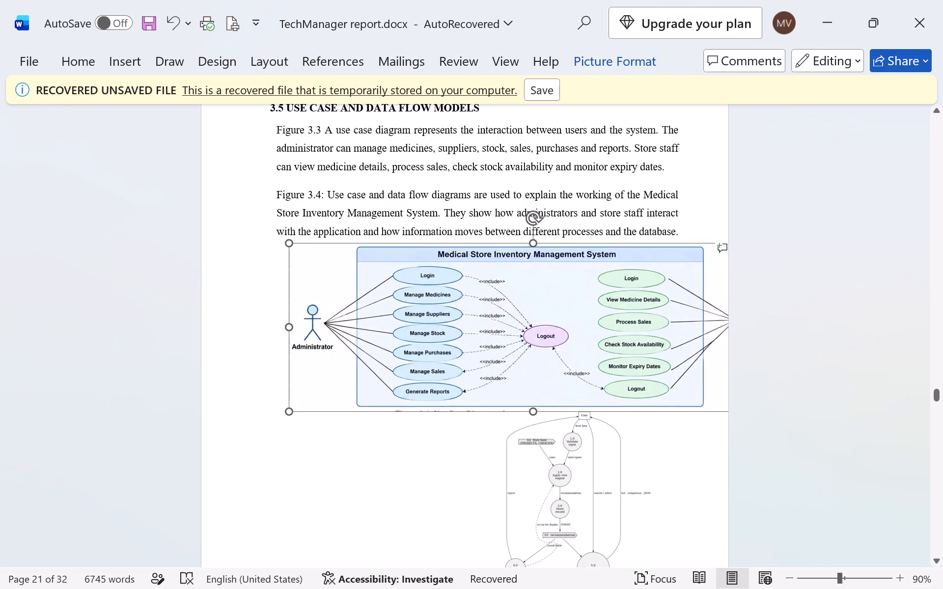
drag(447, 412, 480, 381)
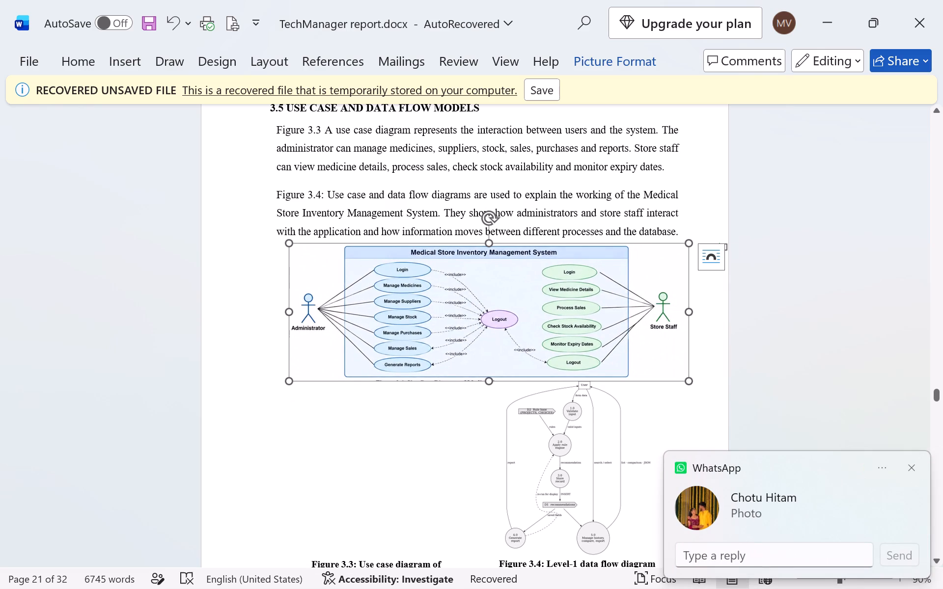
drag(288, 376, 448, 315)
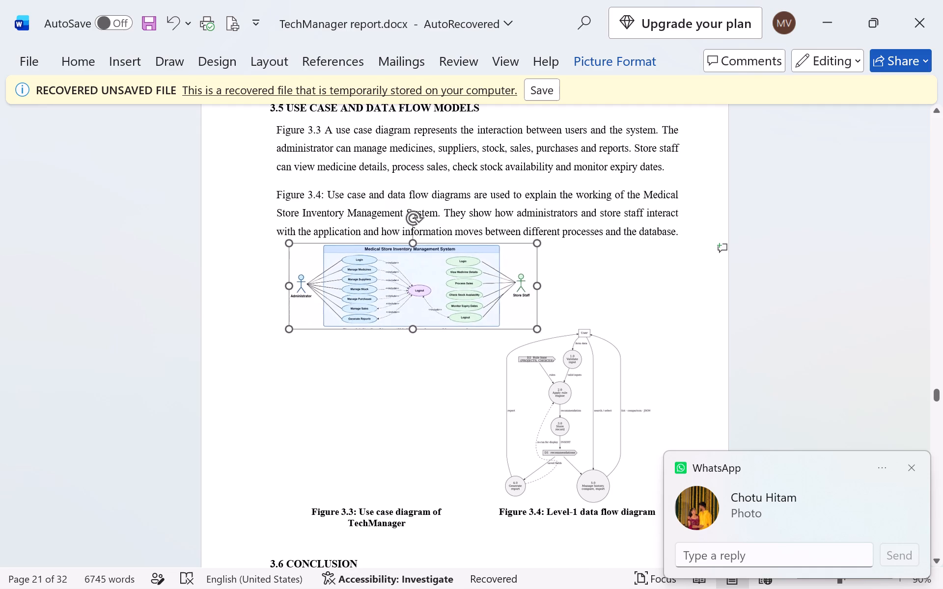
drag(448, 315, 479, 322)
drag(433, 371, 398, 347)
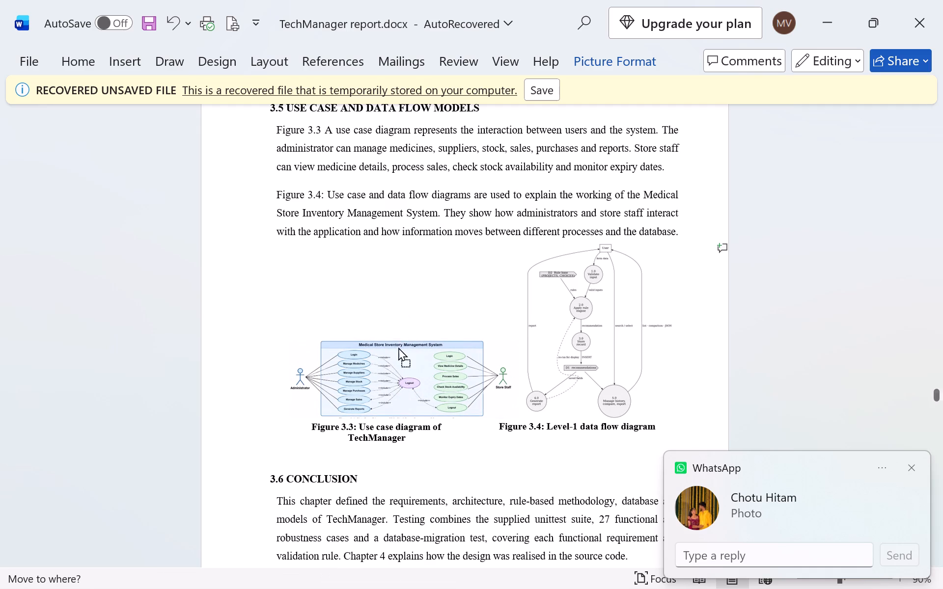
drag(398, 347, 381, 302)
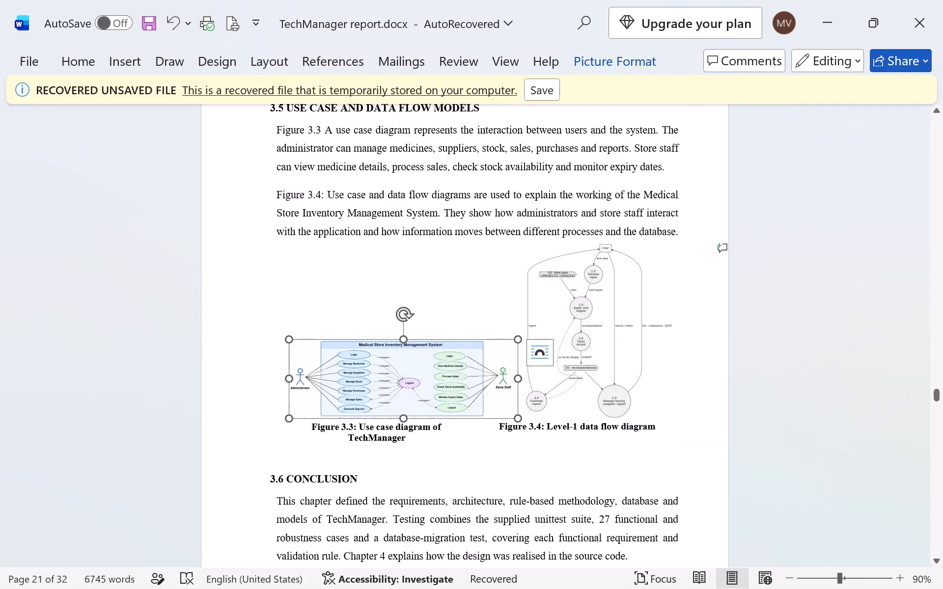
drag(399, 341, 346, 294)
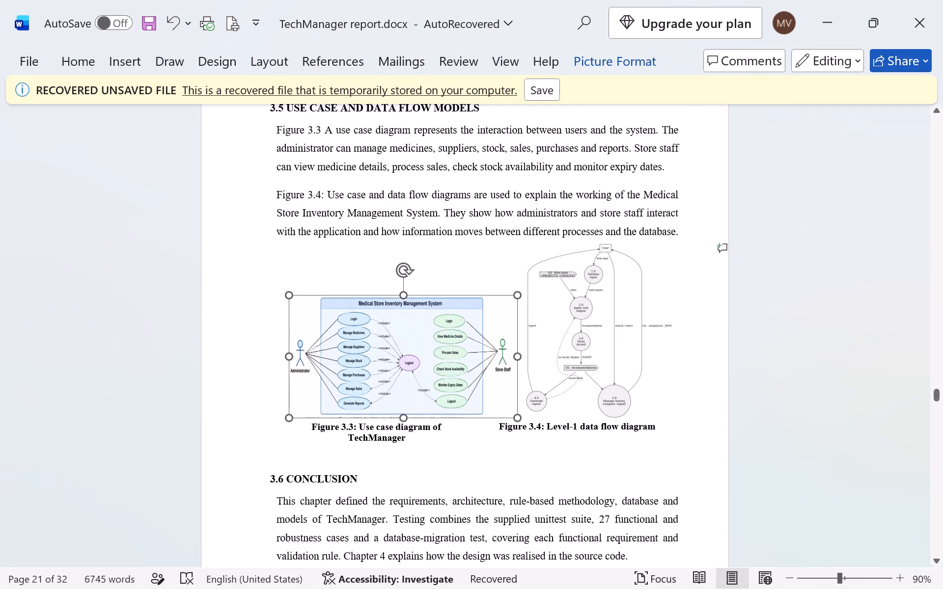
drag(346, 294, 349, 275)
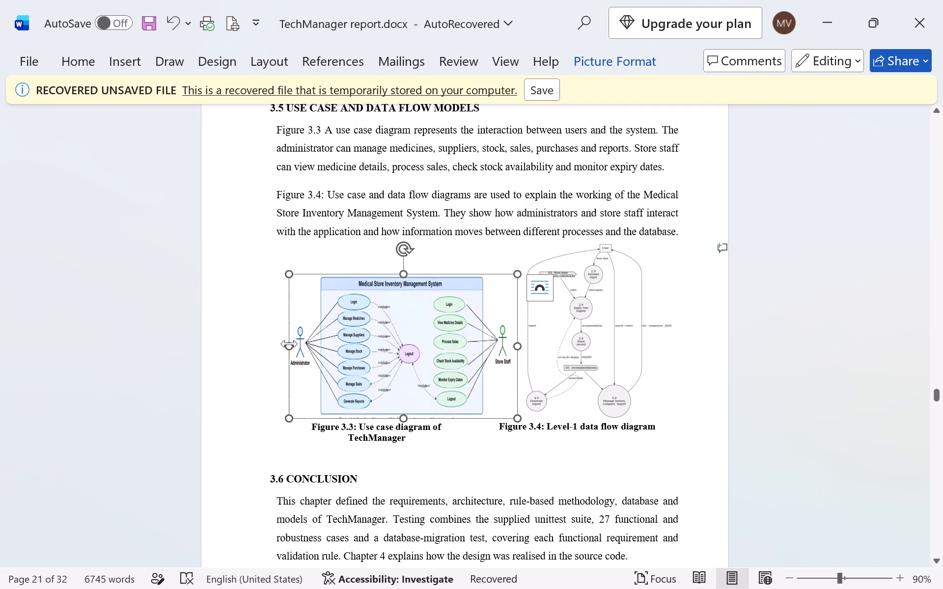
drag(289, 344, 323, 340)
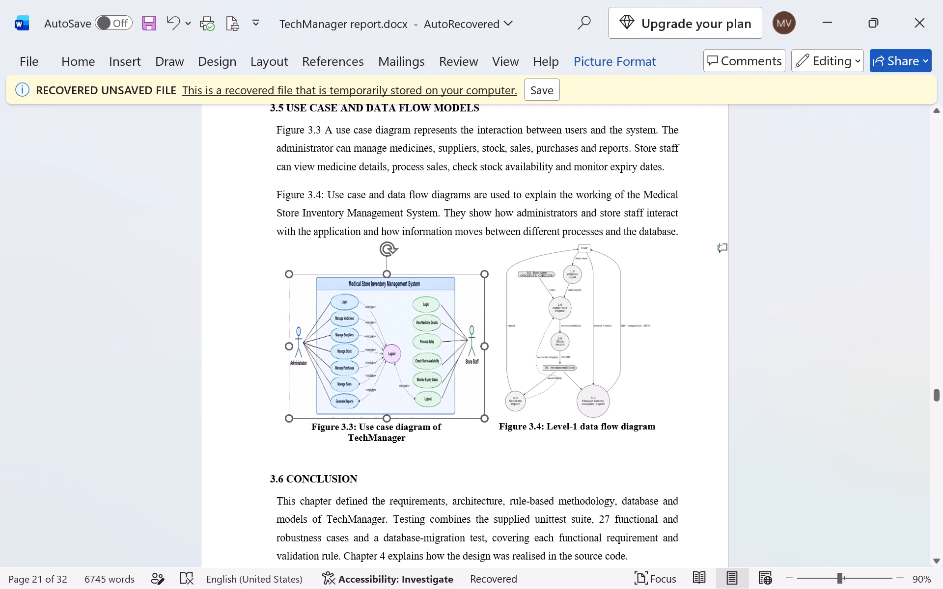
drag(323, 340, 323, 339)
click(456, 447)
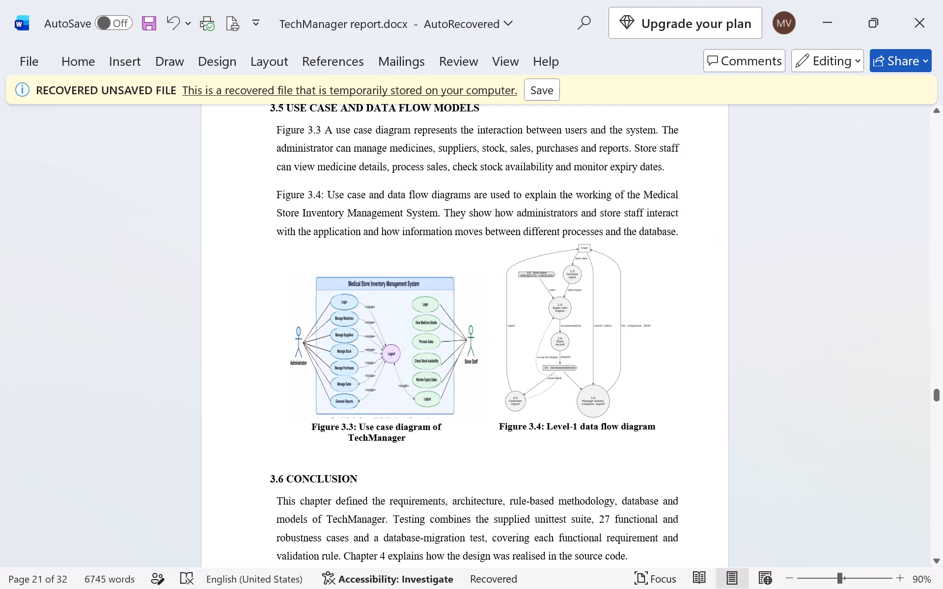
Delete the old level-1 data flow diagram above the Figure 3.4 caption.
click(583, 373)
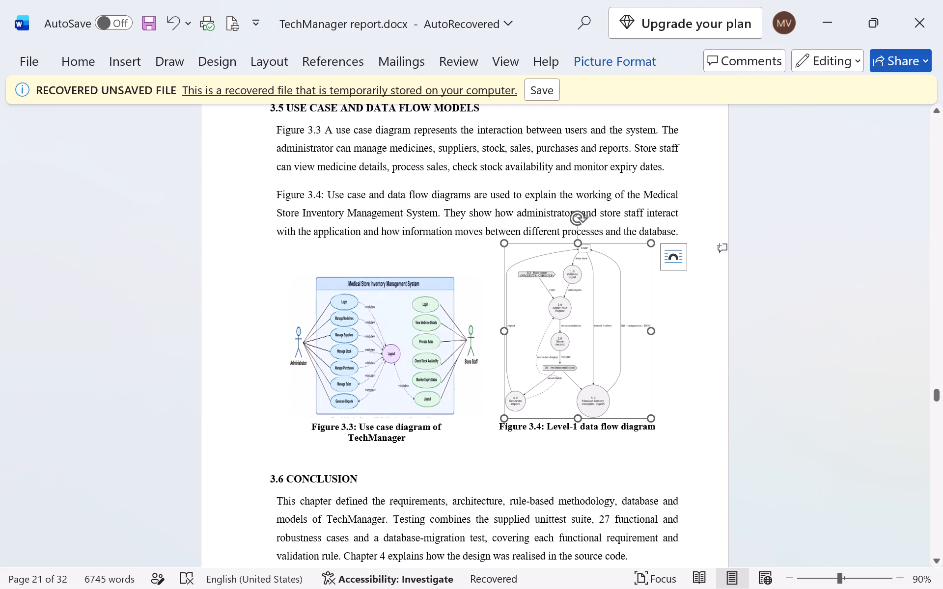
key(BackSpace)
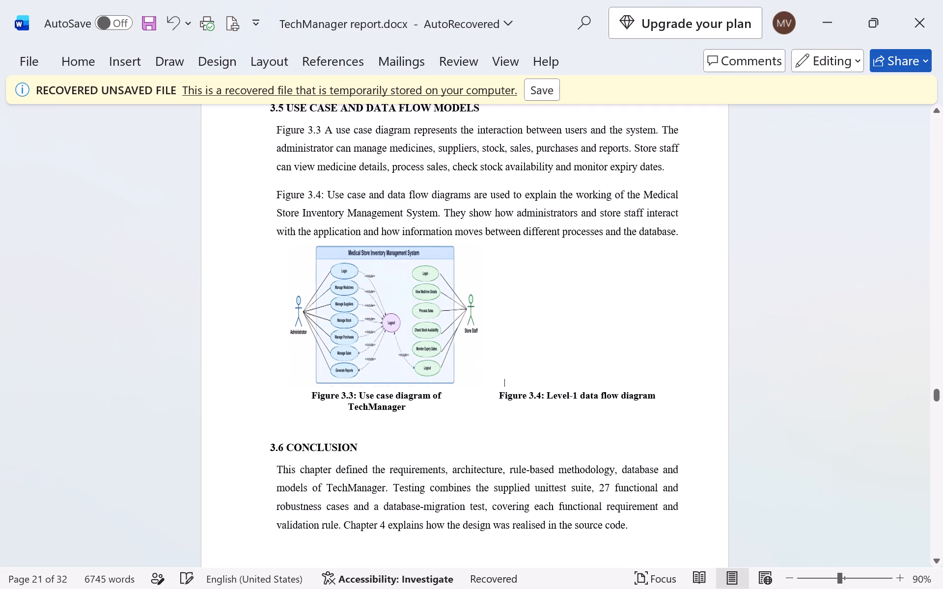
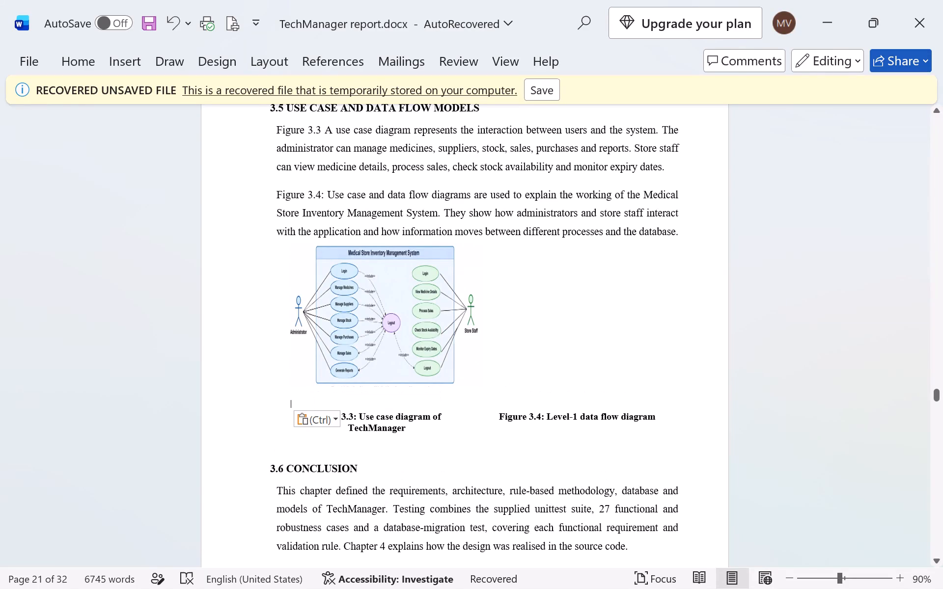
Undo the last paste above the figure captions in section 3.5.
key(ctrl+z)
Paste the copied Level-0 Data Flow Diagram as a picture in section 3.5, after the use case diagram.
click(551, 307)
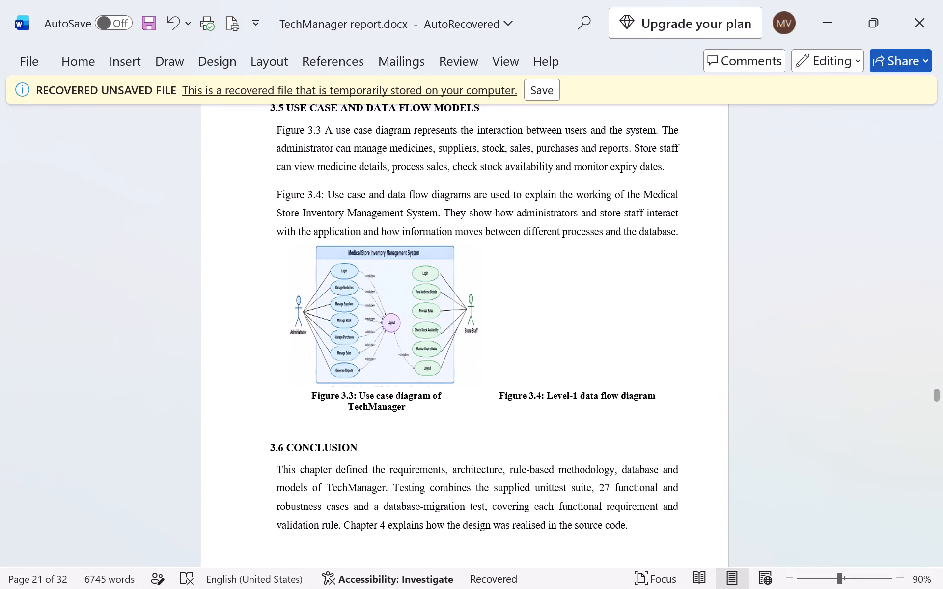
key(Up)
key(Up)
key(Up)
key(Down)
key(Down)
key(Down)
key(Up)
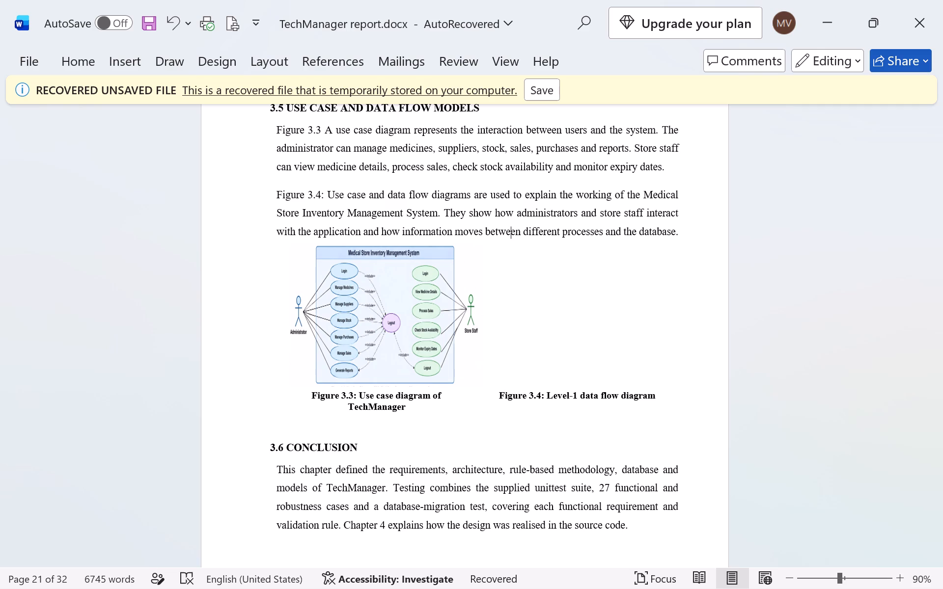
key(Down)
double_click(551, 307)
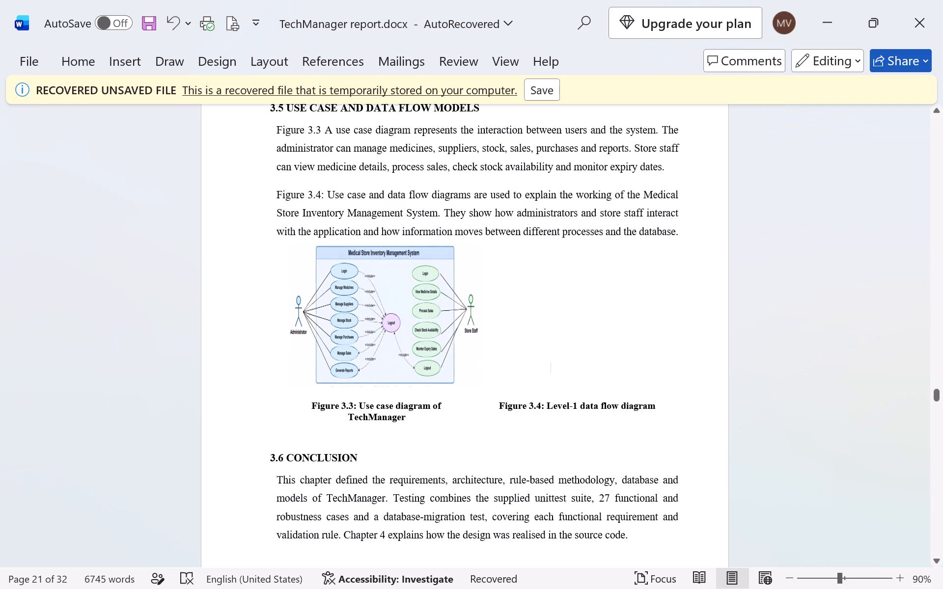
click(533, 297)
click(533, 297)
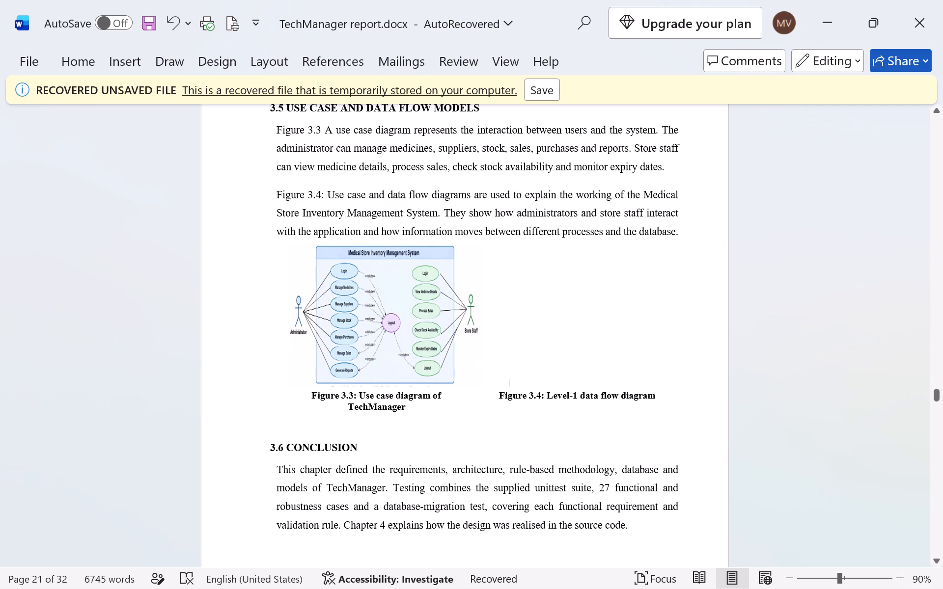
key(ctrl+v)
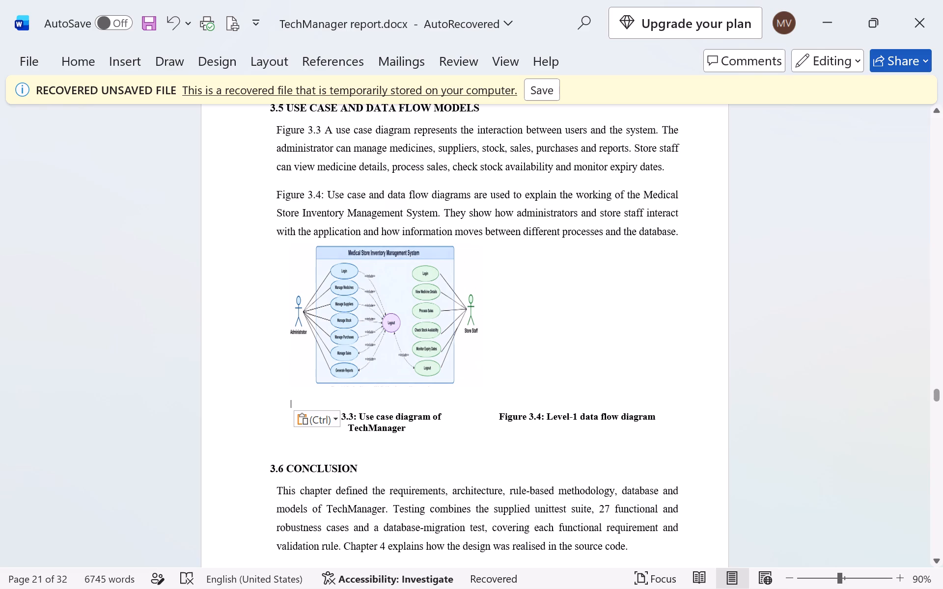
click(313, 423)
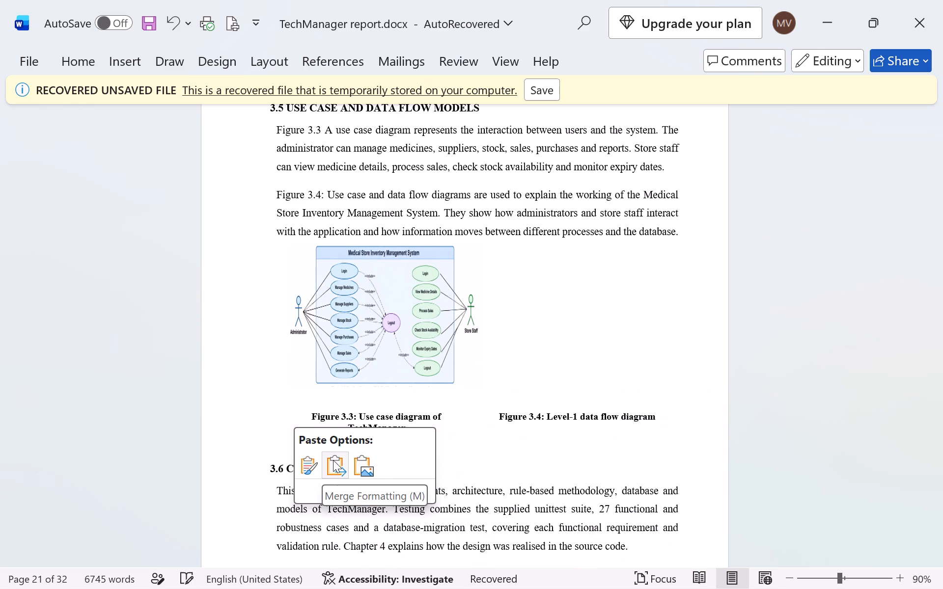
click(316, 464)
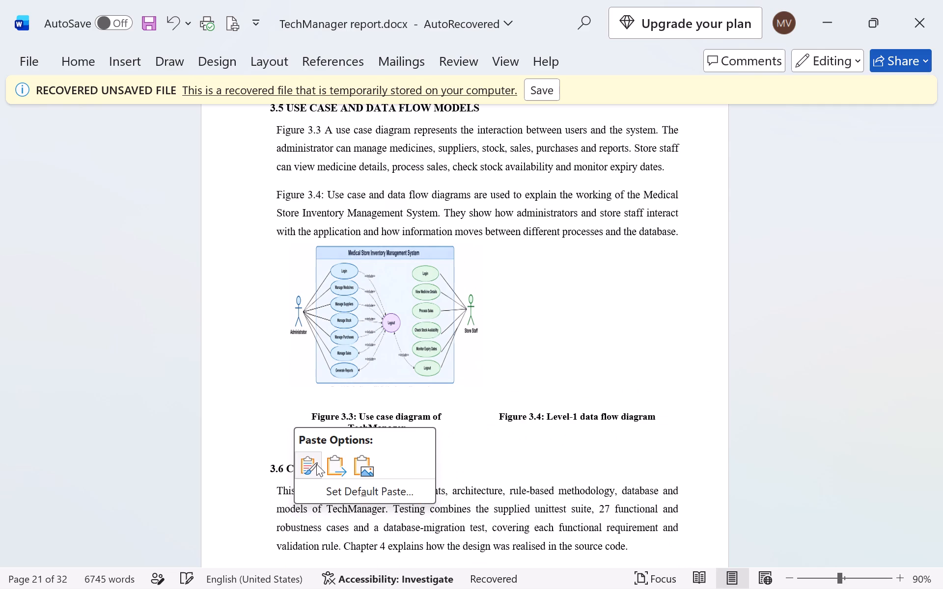
click(323, 425)
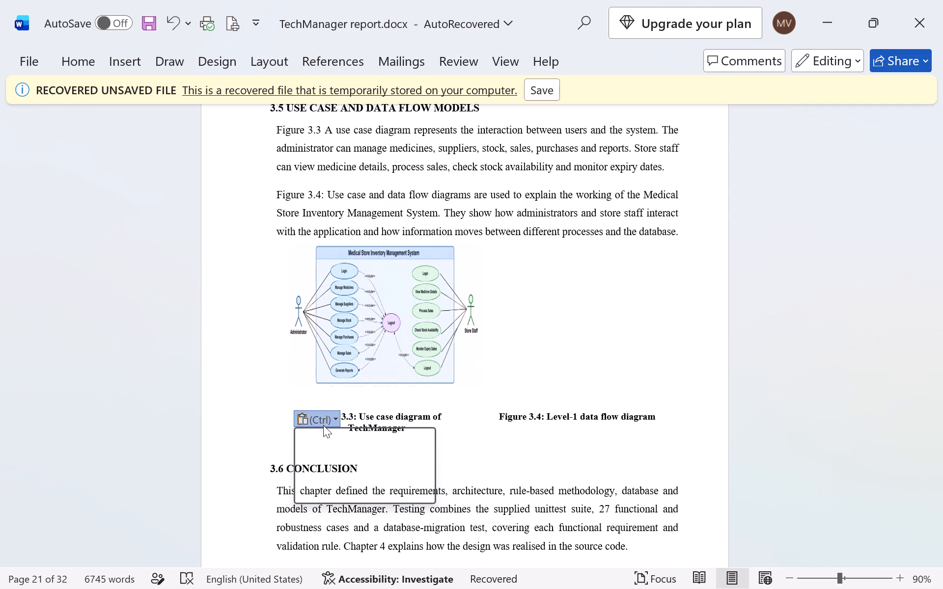
click(358, 464)
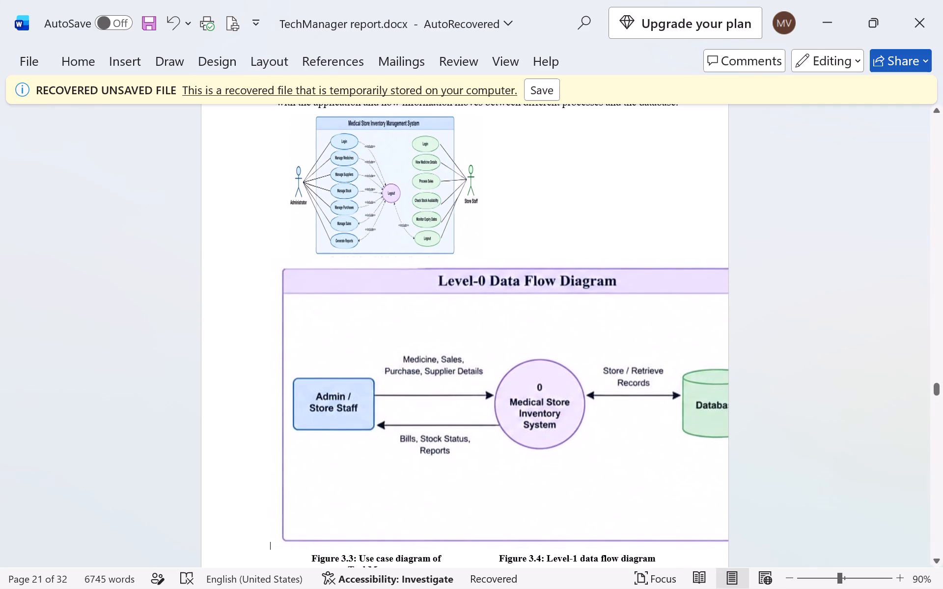
Shrink the pasted Level-0 Data Flow Diagram proportionally so it is narrow enough to fit beside the use case diagram.
click(291, 295)
drag(266, 255, 271, 257)
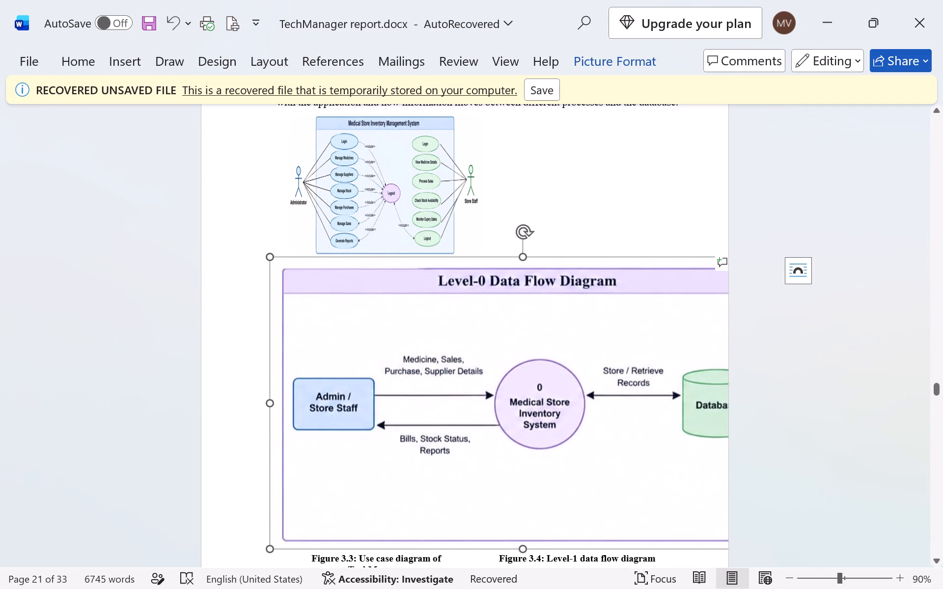
drag(271, 257, 658, 425)
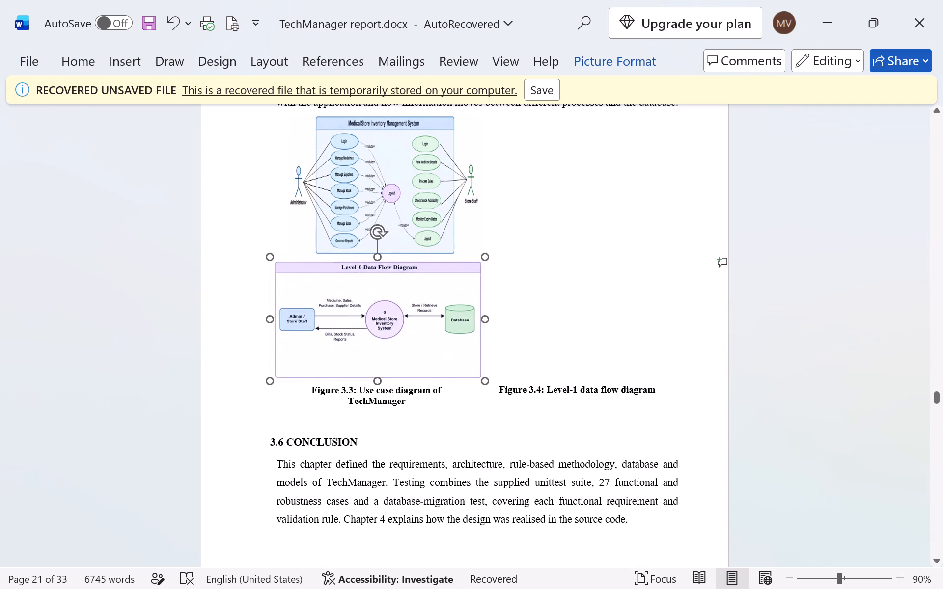
drag(269, 259, 325, 286)
Move the Level-0 Data Flow Diagram beside the use case diagram, directly above the Figure 3.4 caption.
drag(344, 277, 509, 240)
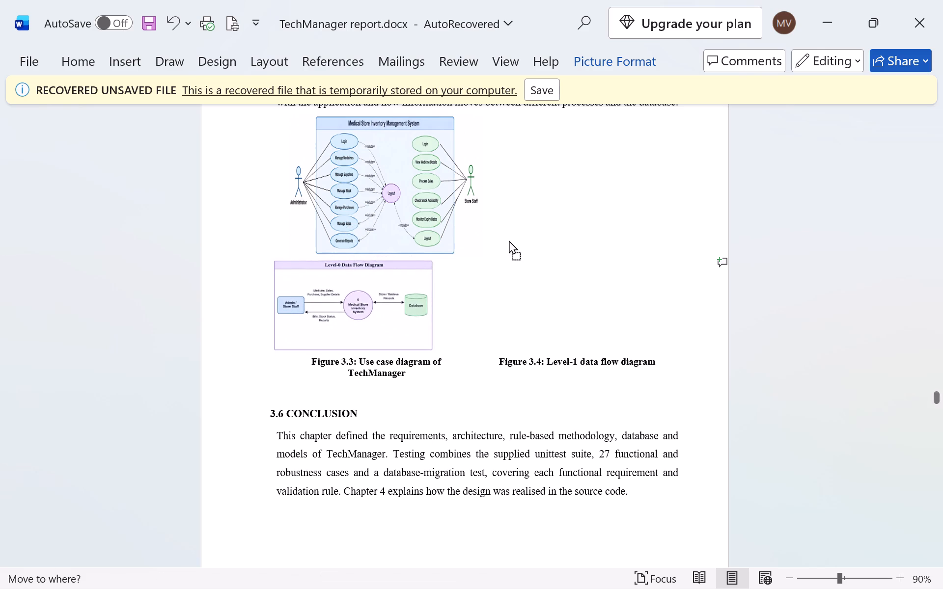
drag(509, 240, 604, 182)
drag(594, 187, 573, 126)
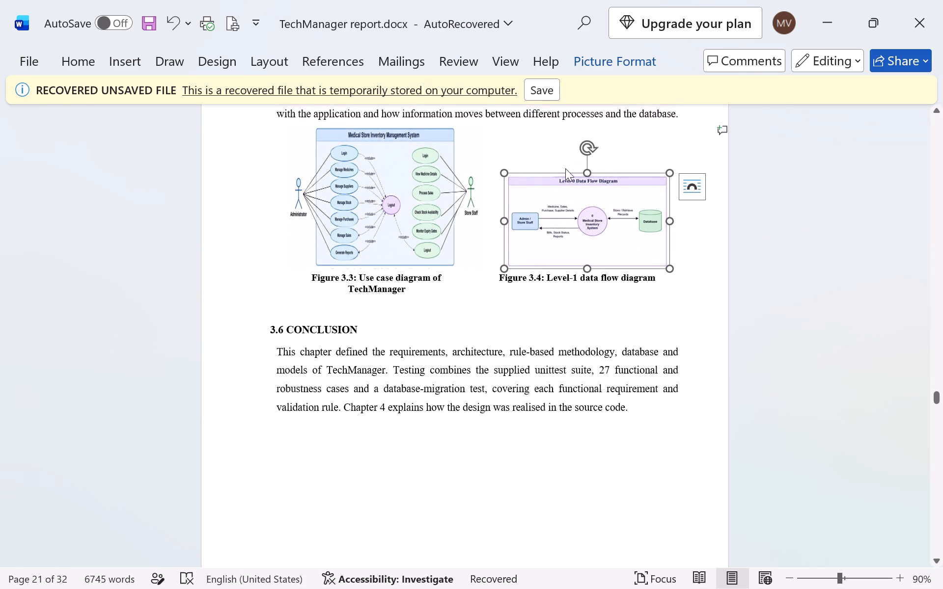
drag(572, 213, 567, 179)
Stretch the Level-0 Data Flow Diagram taller and slightly wider to nearly match the use case diagram's height.
drag(590, 171, 582, 142)
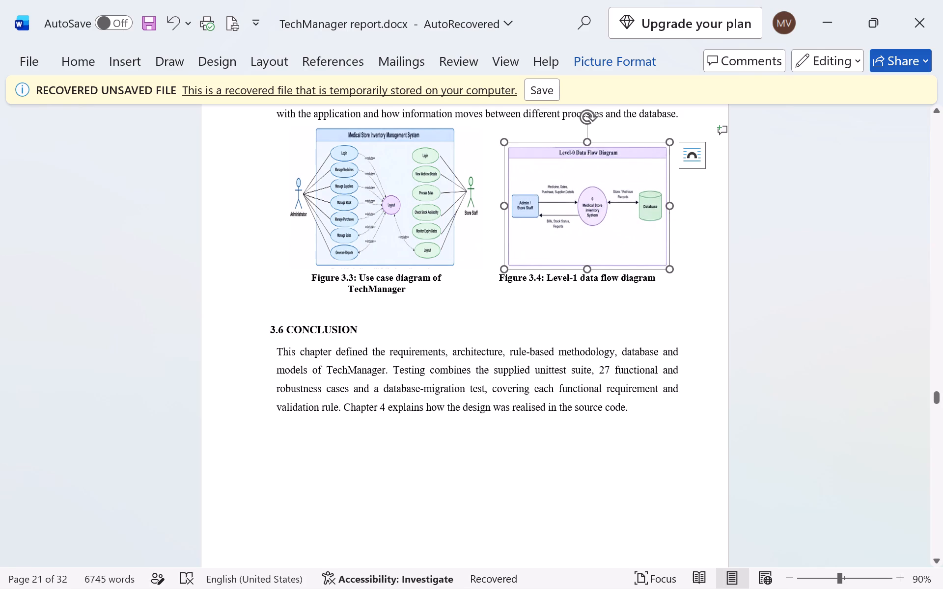
drag(672, 205, 678, 203)
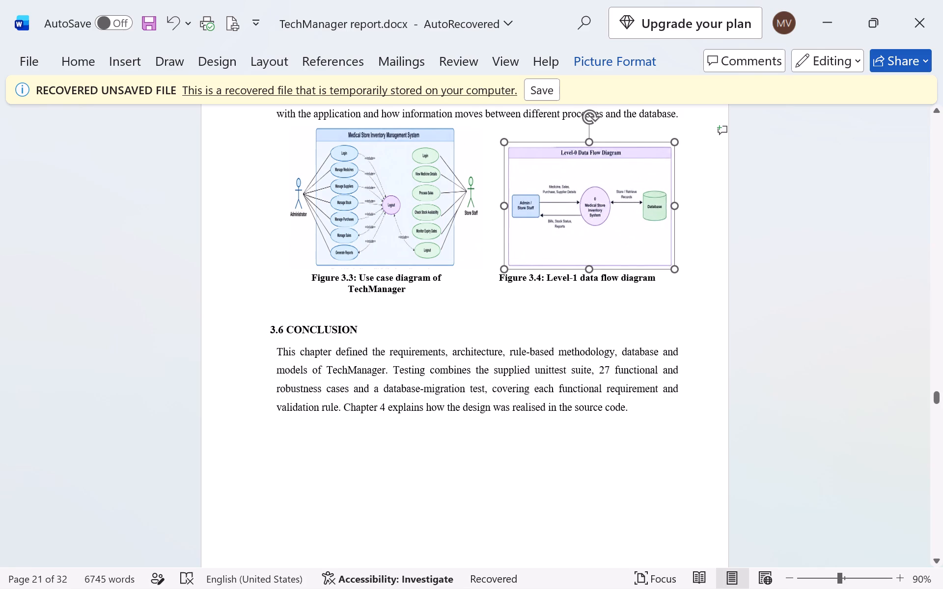
drag(678, 203, 683, 202)
drag(508, 208, 507, 208)
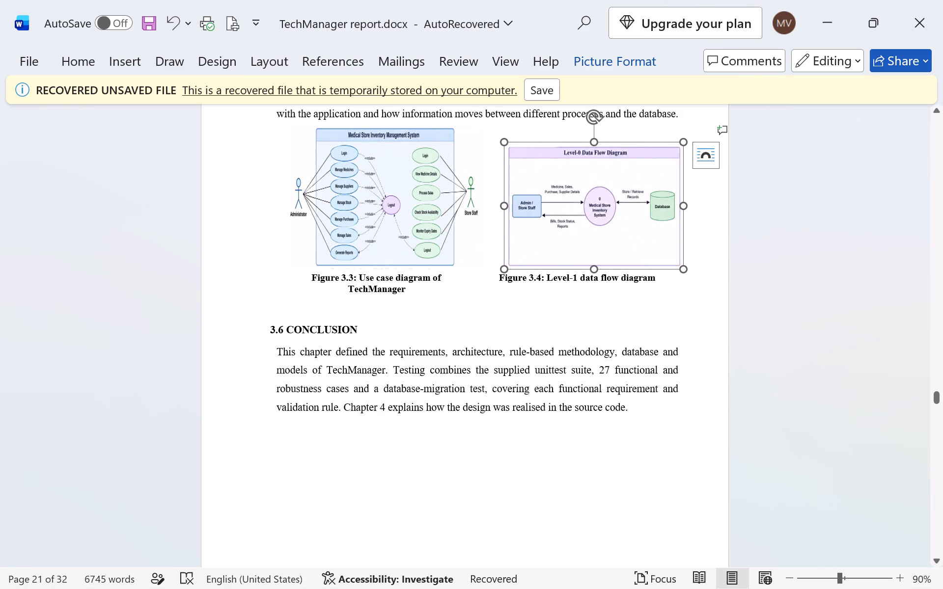
drag(507, 208, 500, 205)
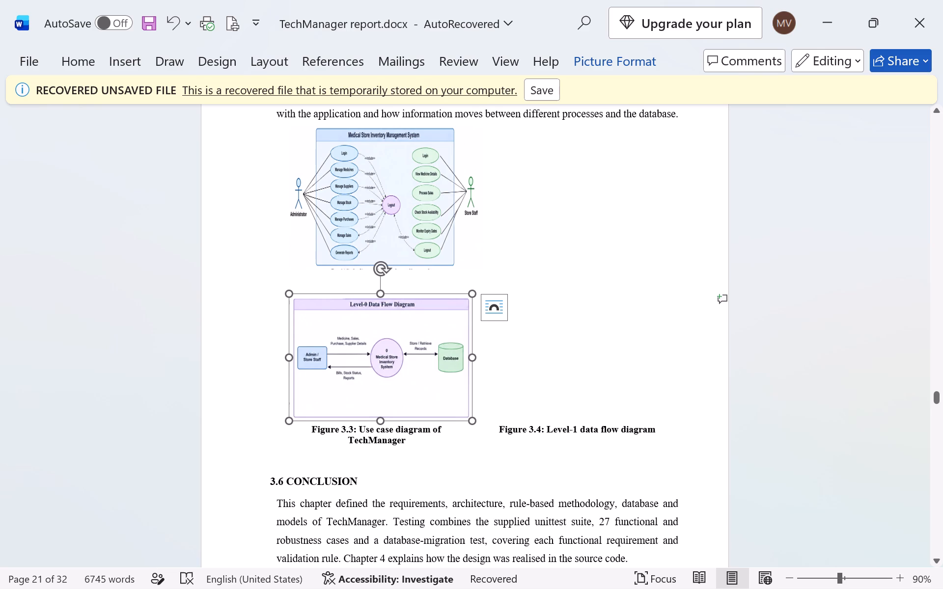
Move the enlarged Level-0 Data Flow Diagram back beside the use case diagram, above the Figure 3.4 caption.
drag(388, 324, 573, 171)
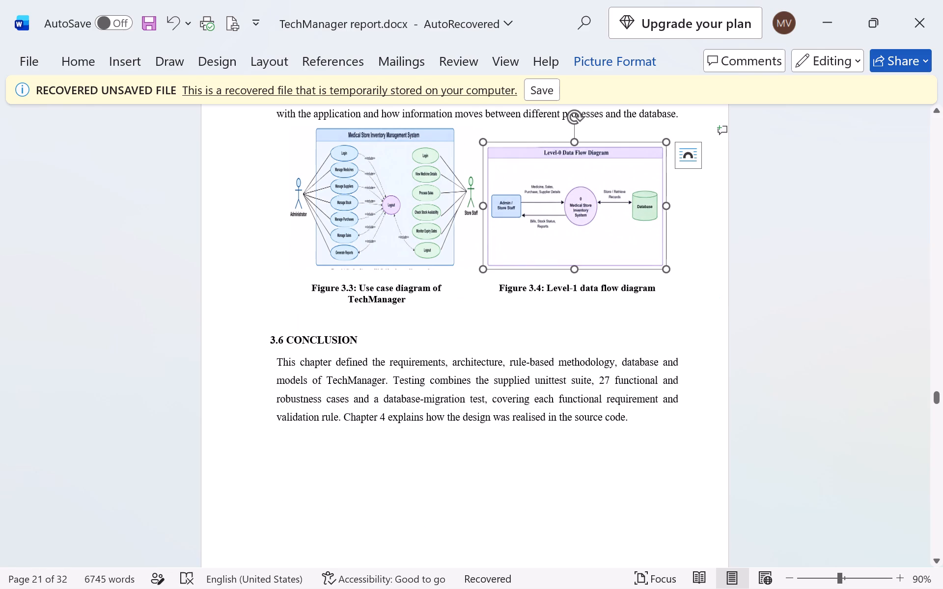
click(463, 295)
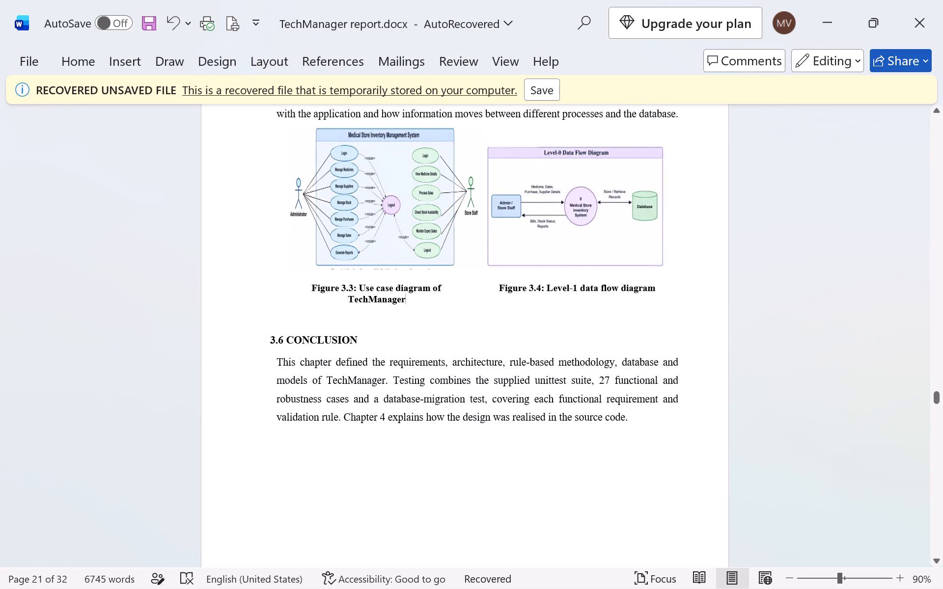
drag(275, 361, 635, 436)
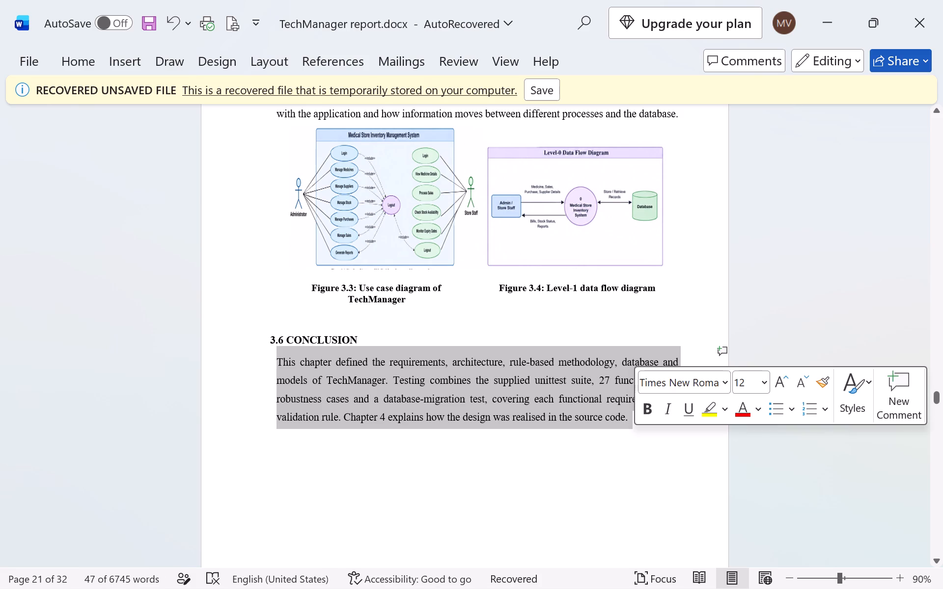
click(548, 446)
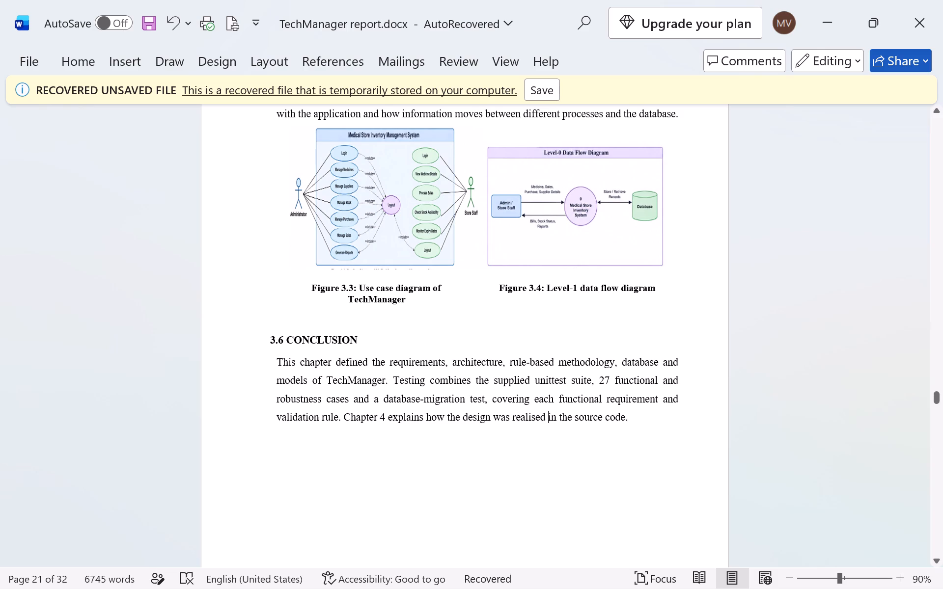
Delete the body paragraph under the 3.6 CONCLUSION heading and leave an empty line there for replacement text.
drag(275, 353, 676, 464)
key(BackSpace)
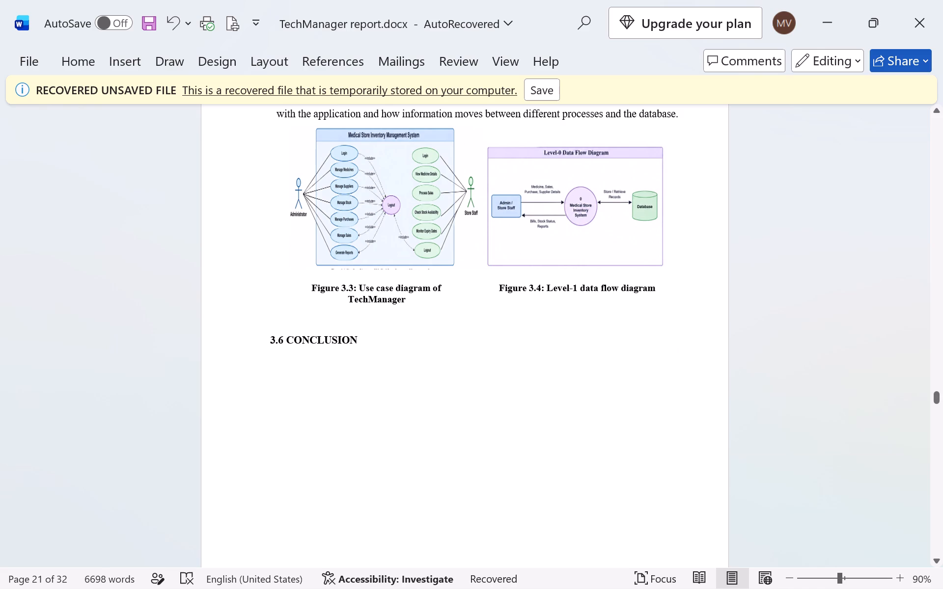
key(Return)
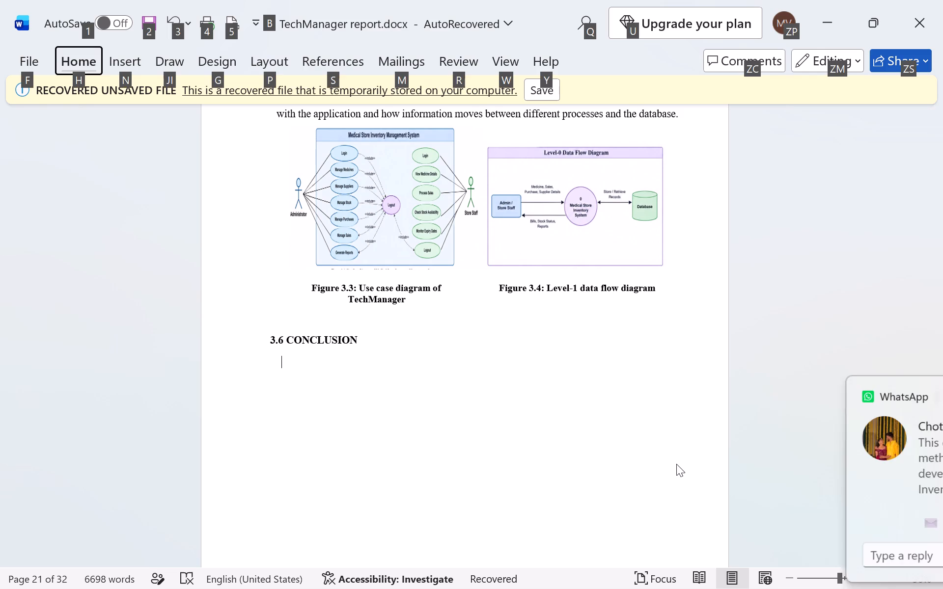
Switch to WhatsApp to get the received replacement text for the chapter conclusion.
key(alt+Tab)
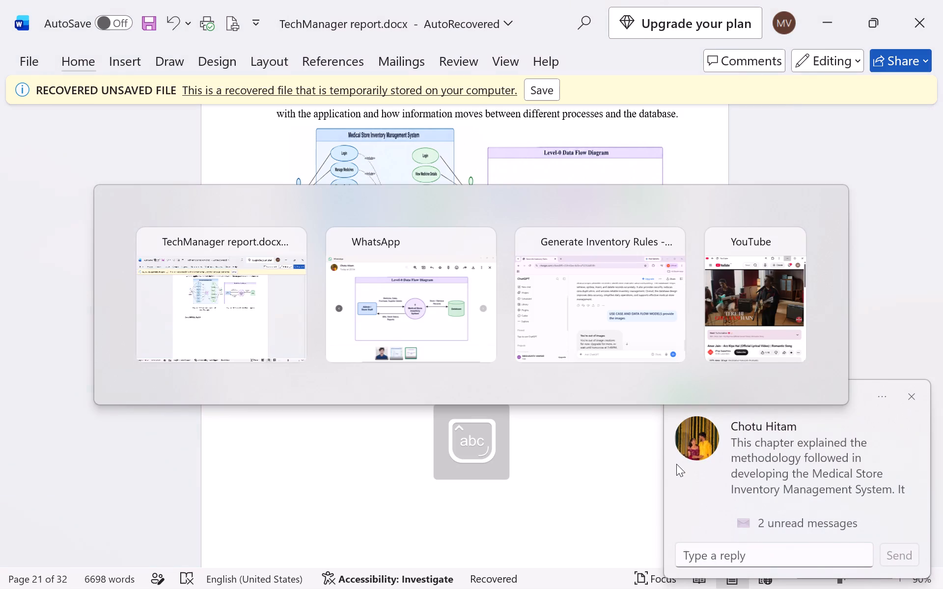
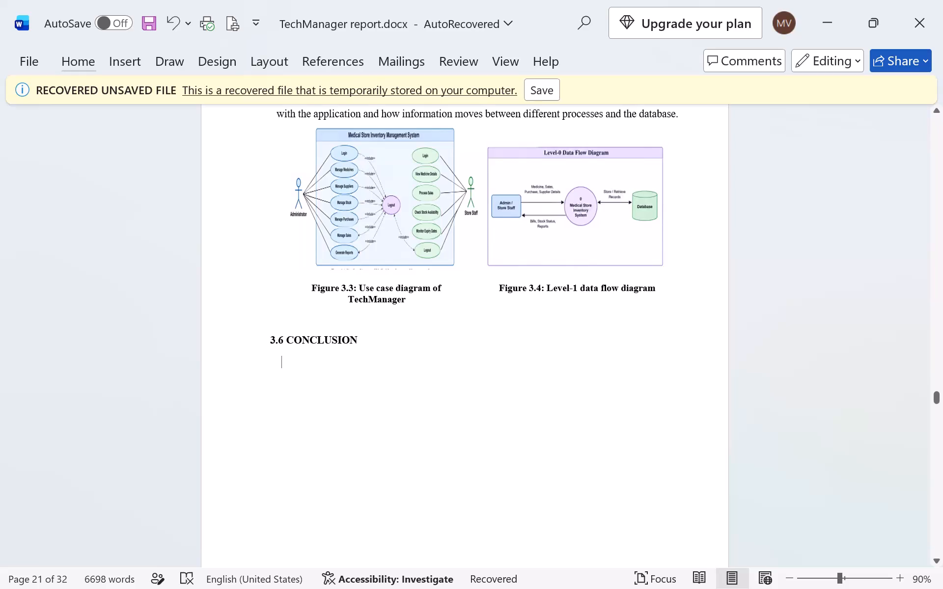
Paste the copied methodology summary under the 3.6 CONCLUSION heading and remove the blank line and indent before it.
key(ctrl+v)
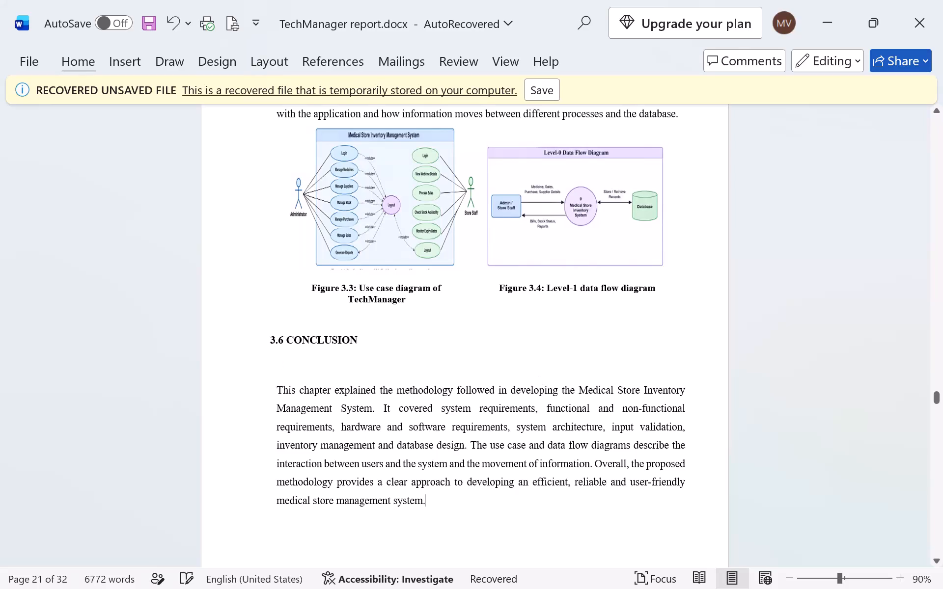
click(263, 375)
key(BackSpace)
key(BackSpace)
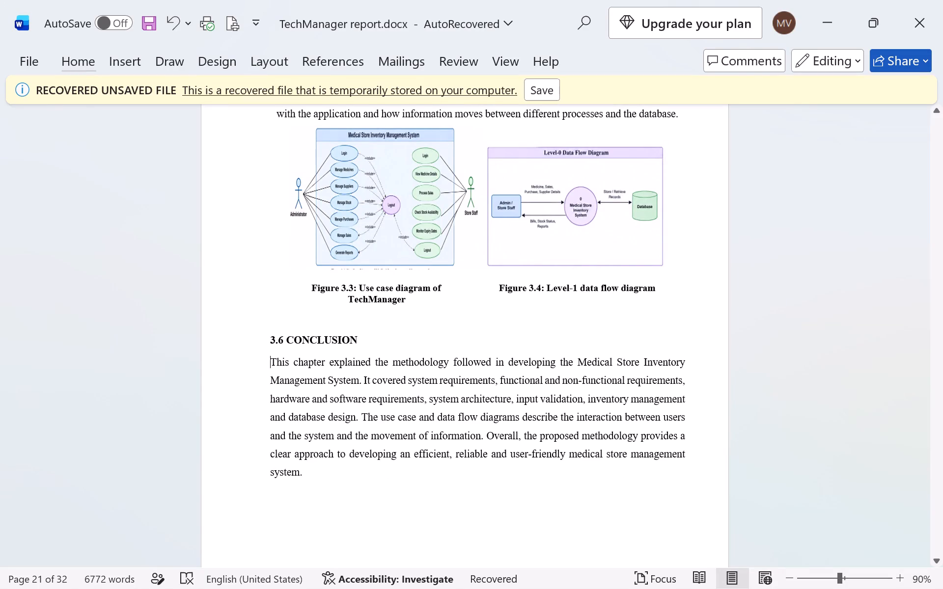
Go to Chapter 4 and examine the 4.1 INTRODUCTION paragraph, highlighting its full text.
scroll(310, 459, down, 3)
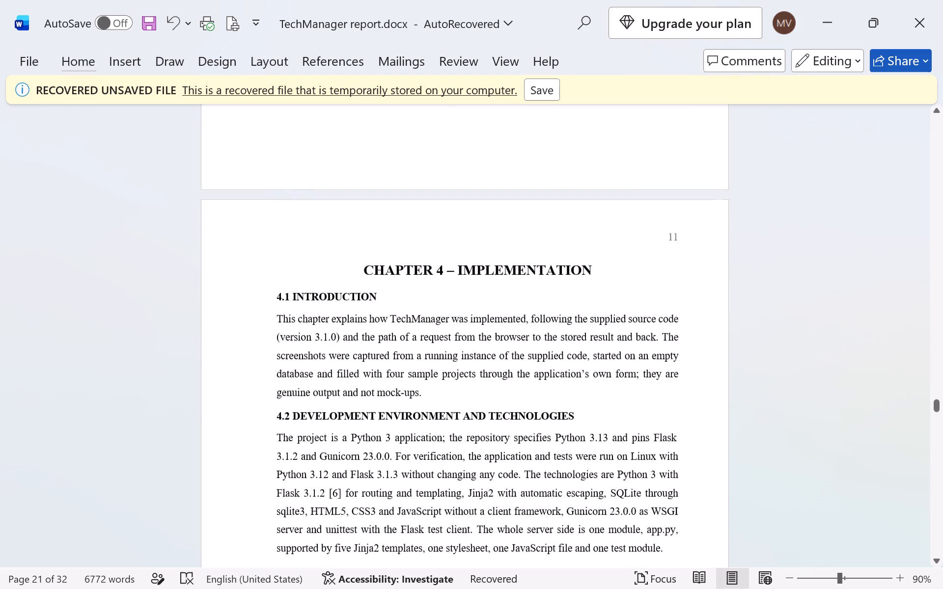
scroll(310, 459, down, 2)
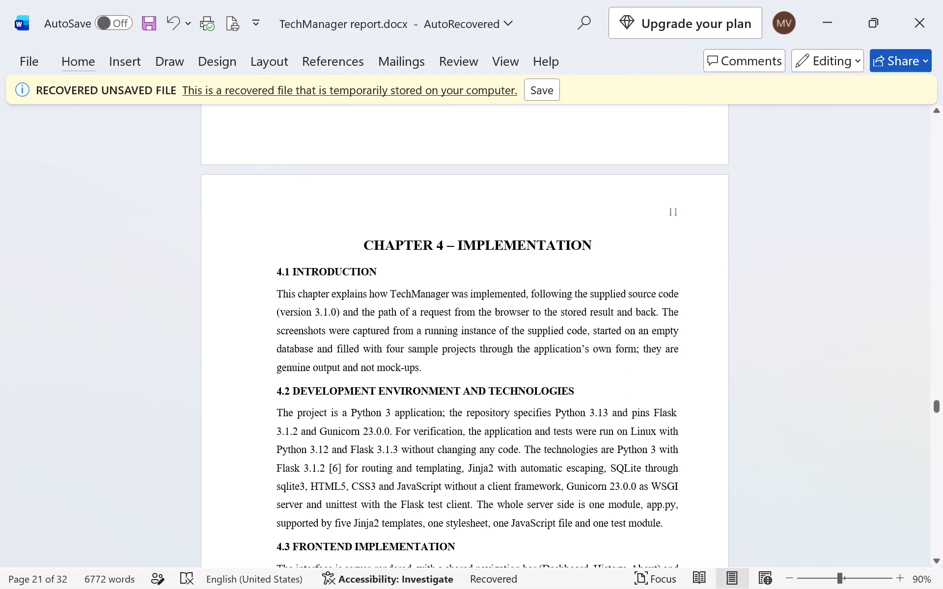
drag(273, 294, 424, 372)
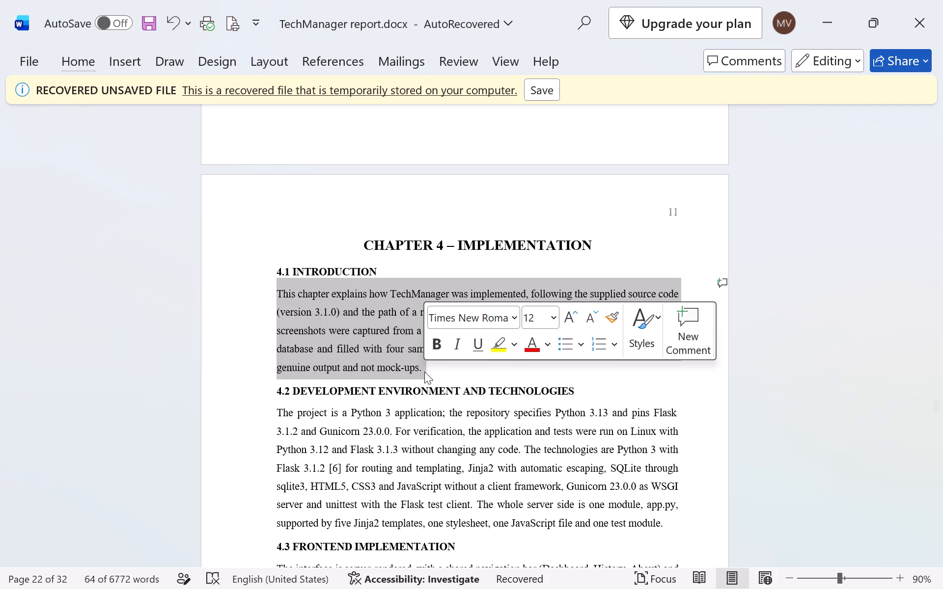
click(413, 340)
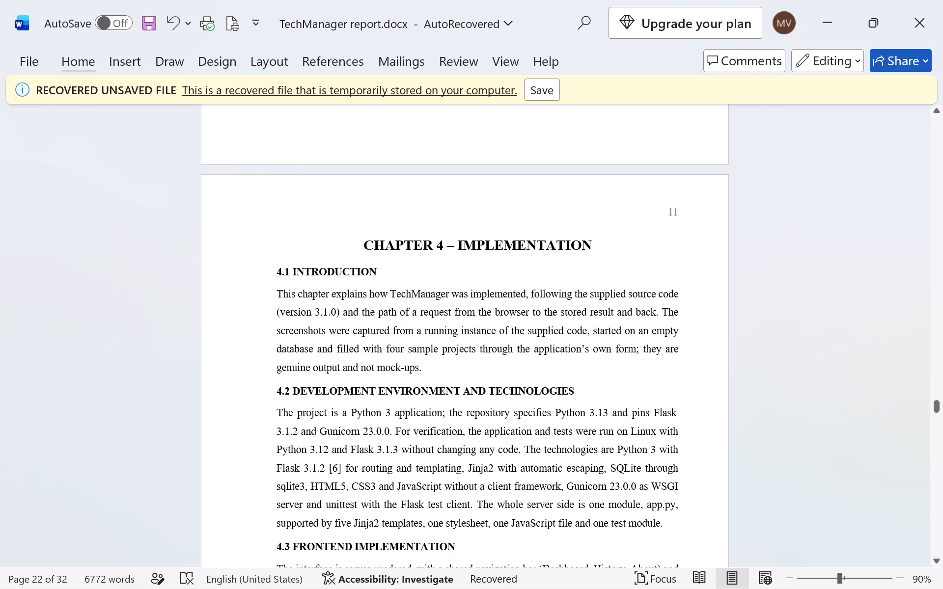
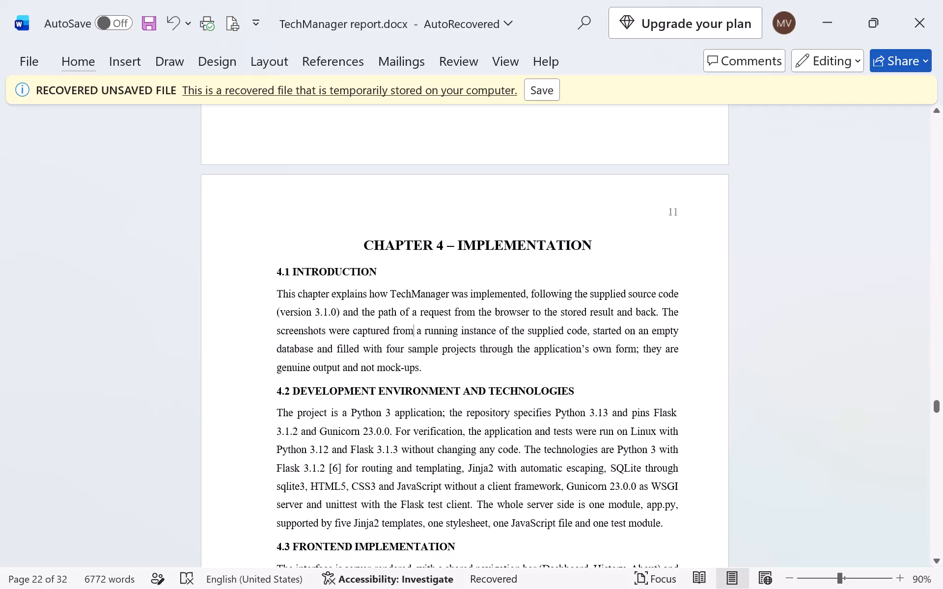
Select the section 4.1 introduction text from "TechManager was implemented" through the paragraph's end at "not mock-ups.".
click(391, 293)
drag(391, 293, 557, 370)
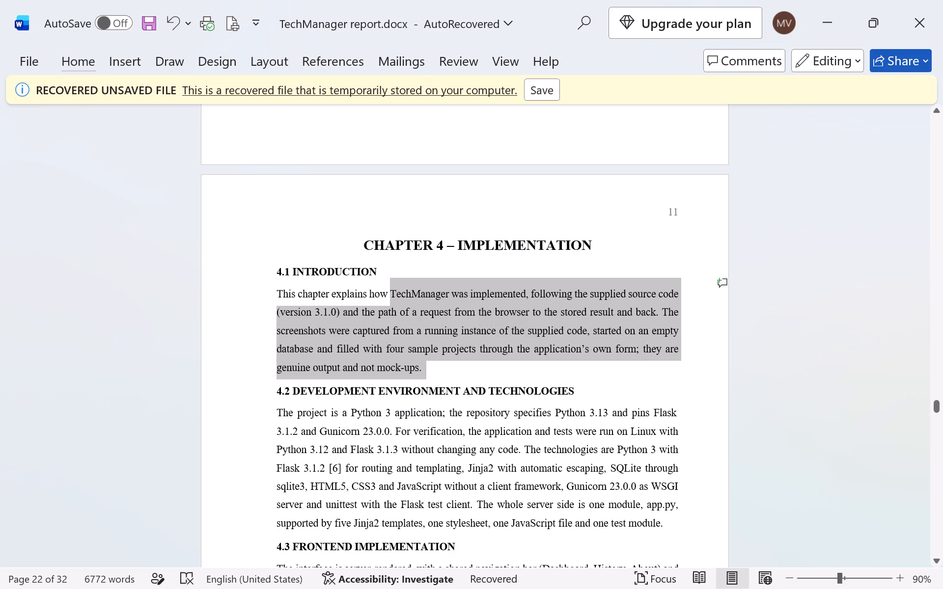
drag(557, 370, 558, 370)
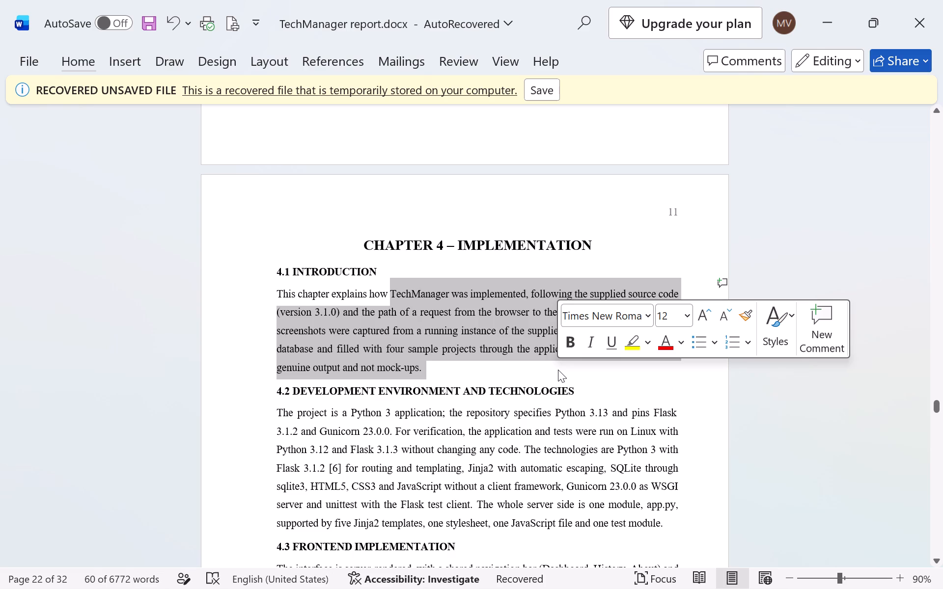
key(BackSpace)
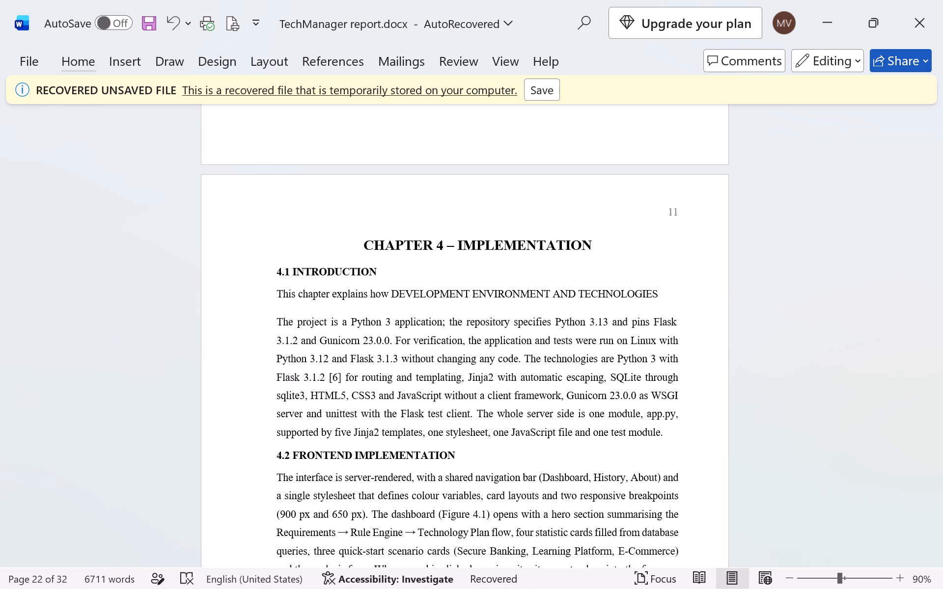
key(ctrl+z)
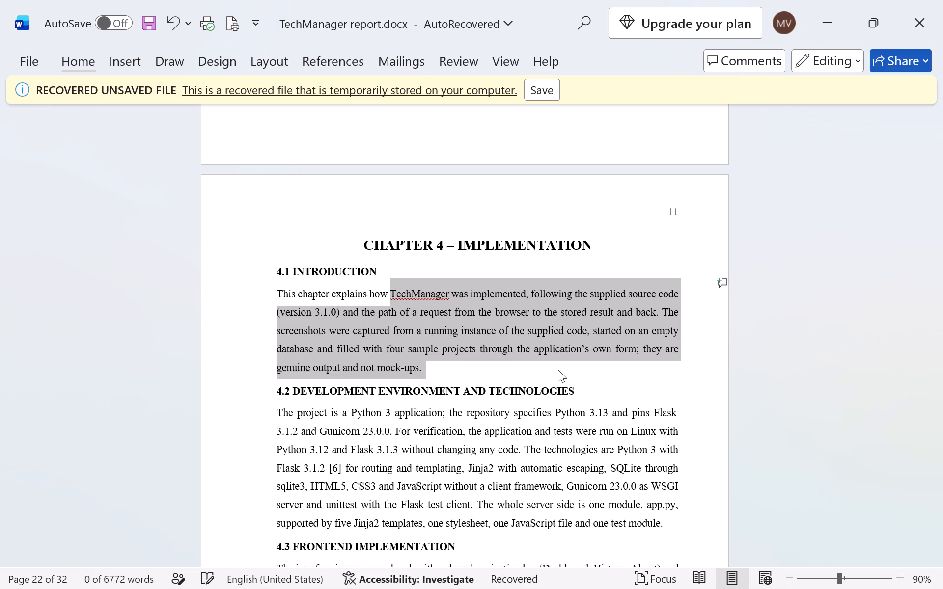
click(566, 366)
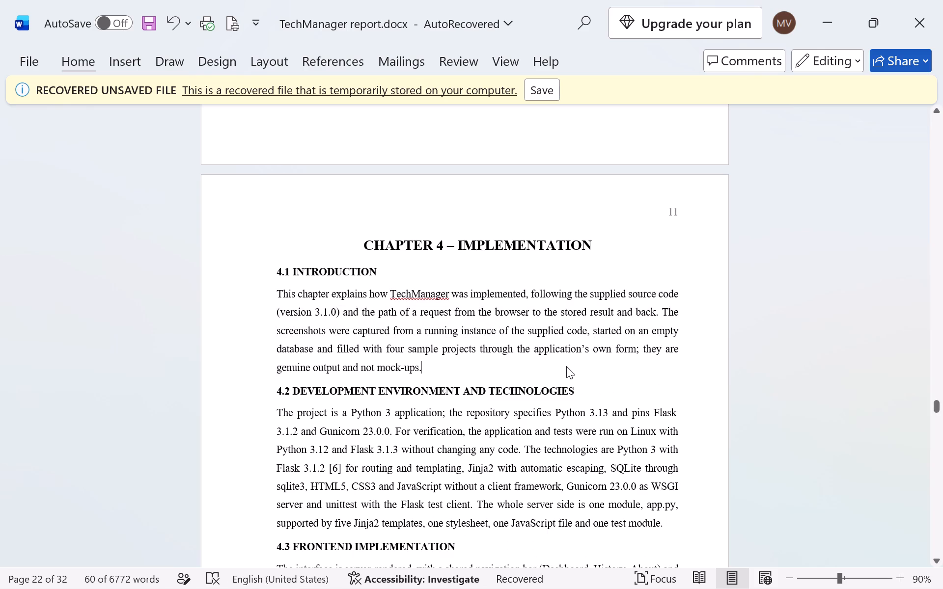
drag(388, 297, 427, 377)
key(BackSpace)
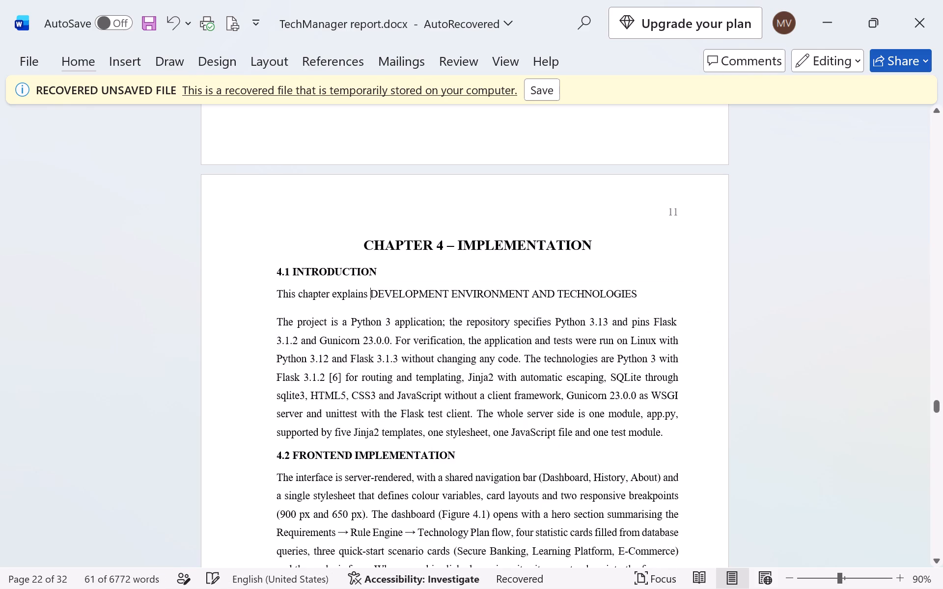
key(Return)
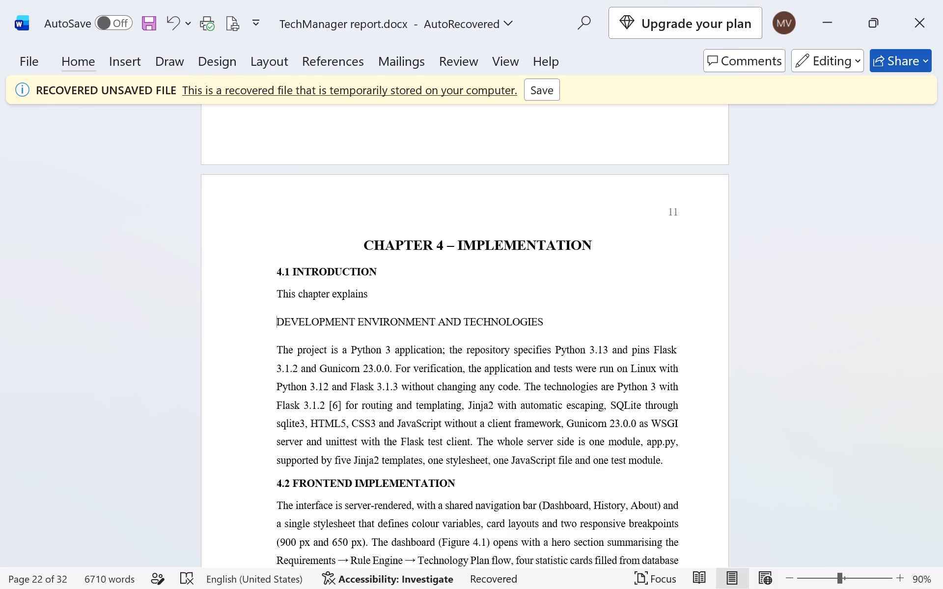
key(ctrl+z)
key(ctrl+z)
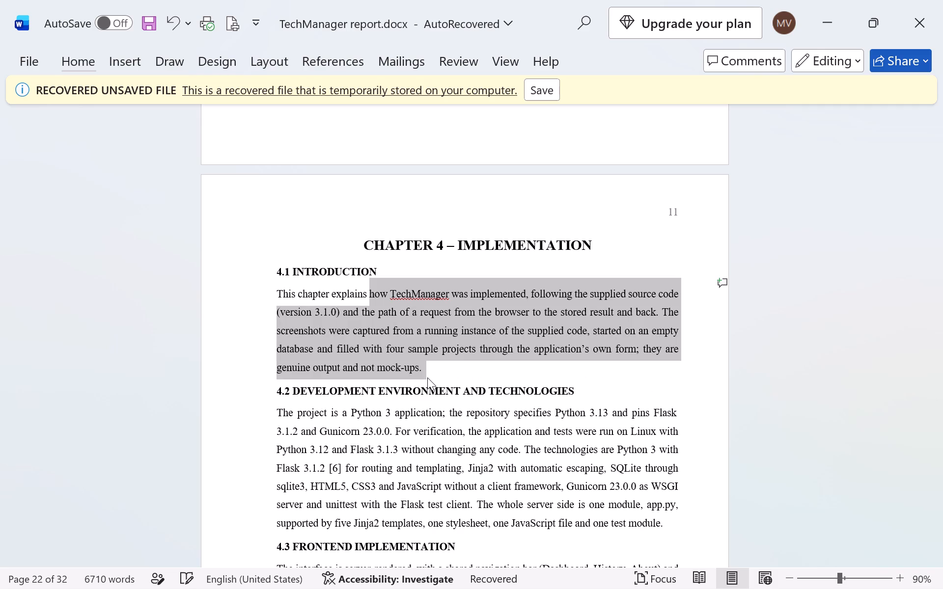
Delete the entire TechManager introduction paragraph under the 4.1 INTRODUCTION heading, keeping the 4.2 heading intact.
drag(273, 289, 447, 375)
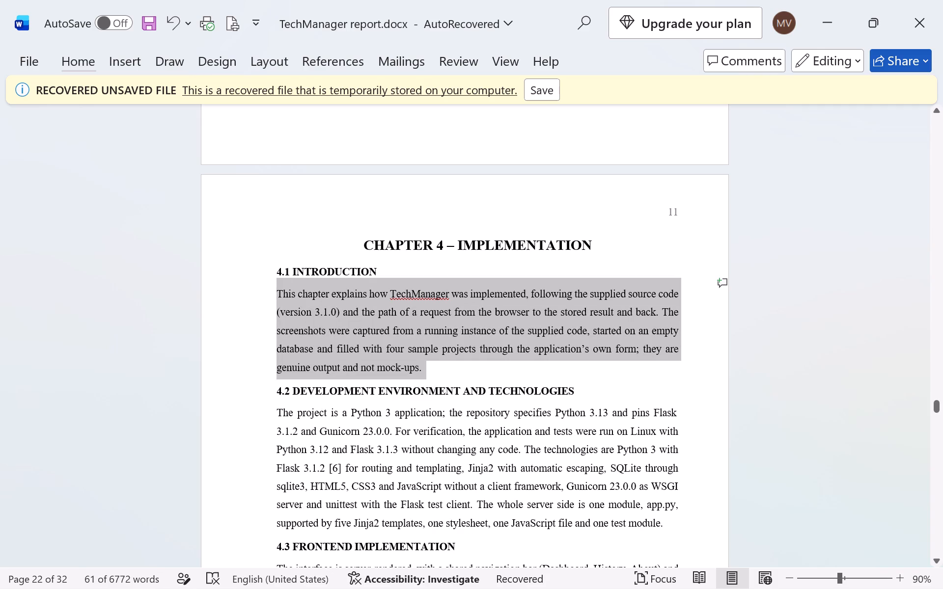
drag(447, 375, 448, 374)
key(BackSpace)
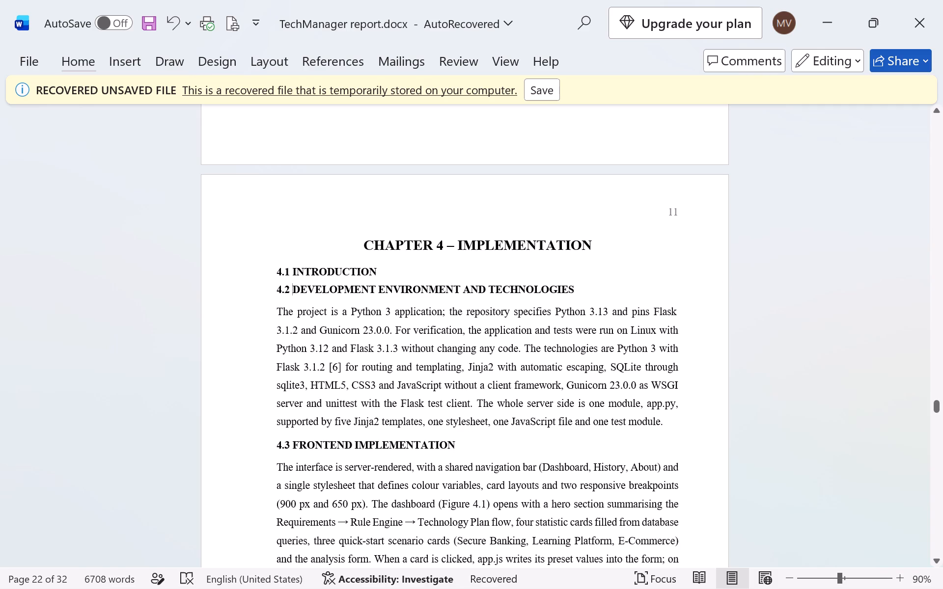
Add an empty line below the 4.1 INTRODUCTION heading and try to paste the copied content there.
click(393, 276)
key(Return)
key(BackSpace)
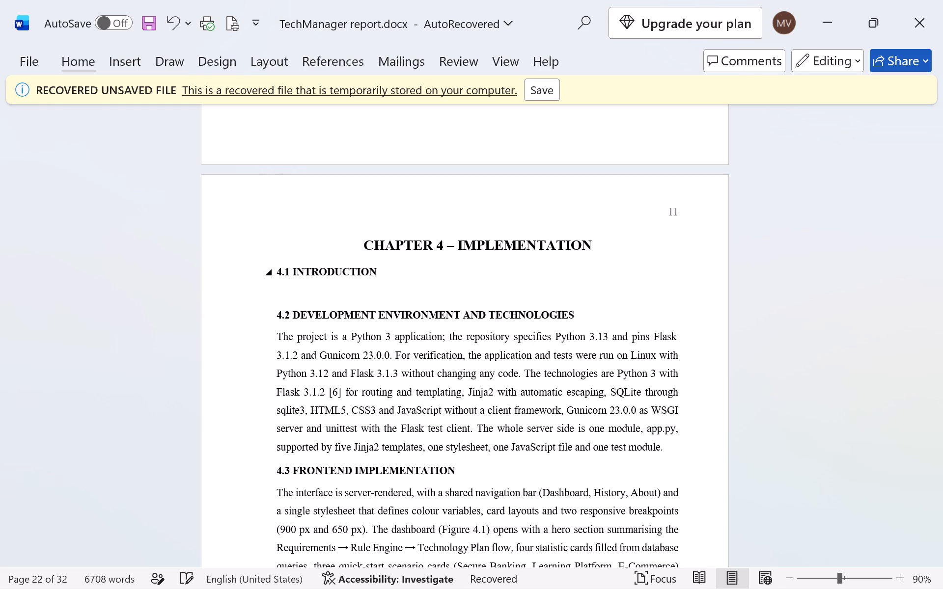
key(ctrl+v)
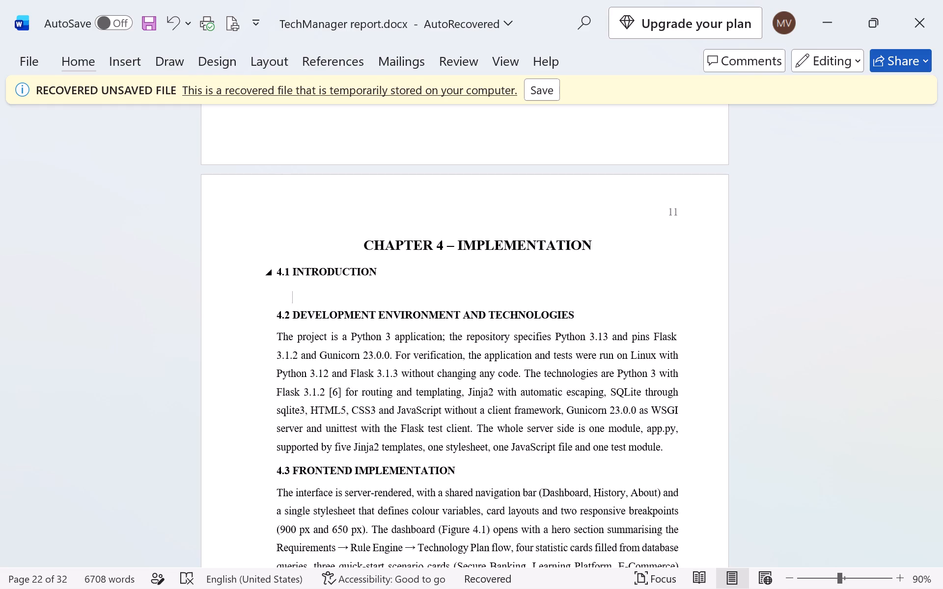
ctrl+click(393, 276)
key(ctrl+v)
click(394, 286)
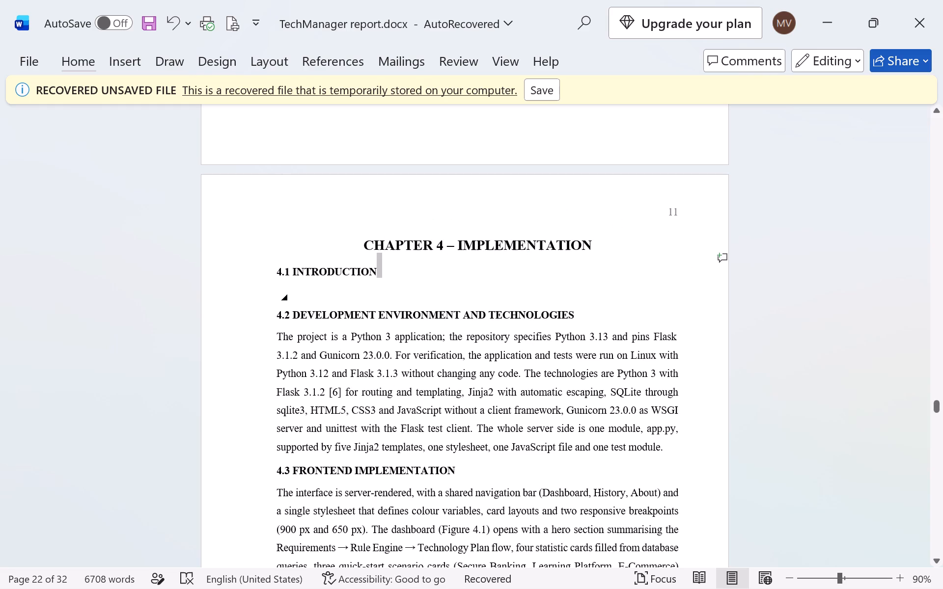
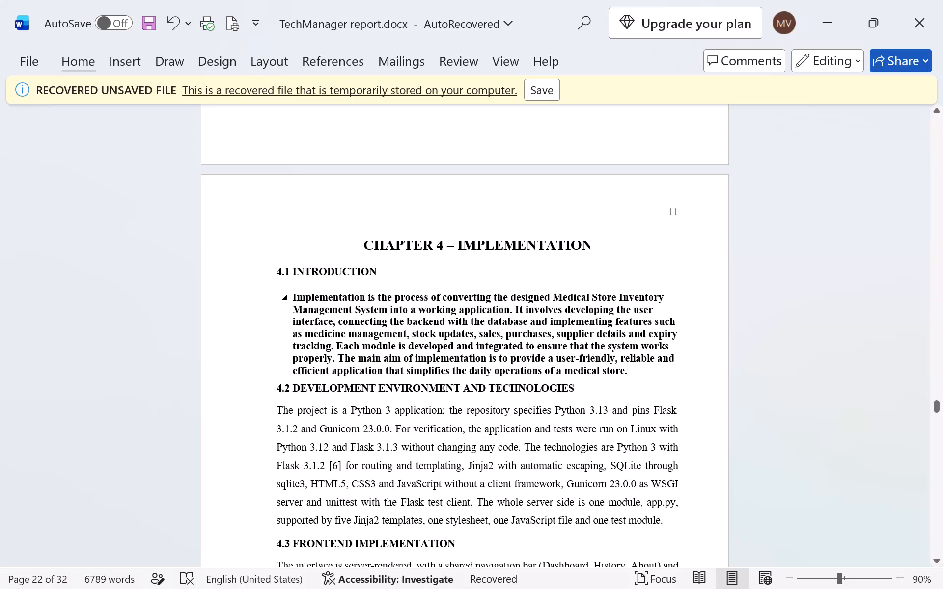
Select the pasted Medical Store Inventory Management System paragraph under the 4.1 INTRODUCTION heading, leaving the 4.2 heading out.
drag(295, 294, 621, 370)
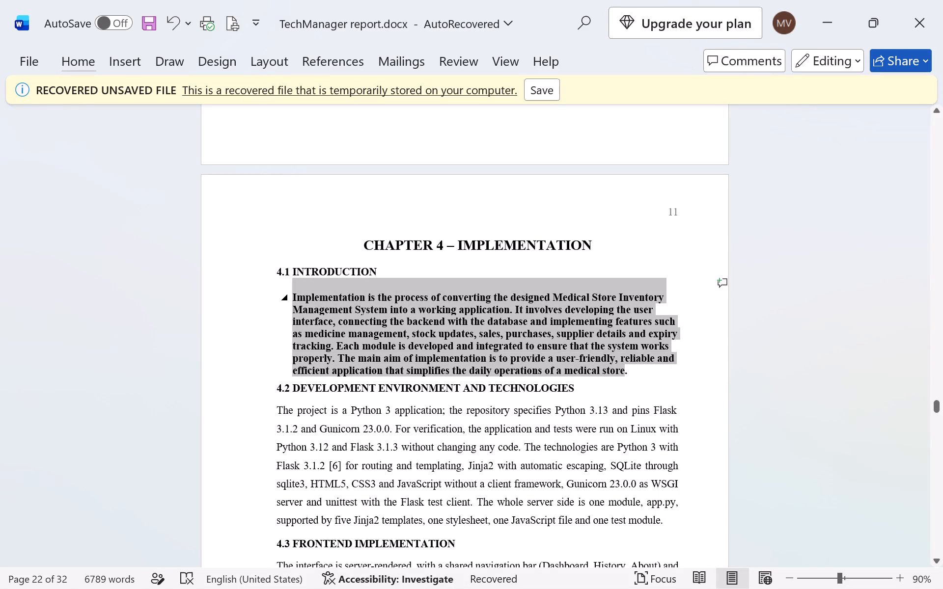
drag(621, 370, 624, 371)
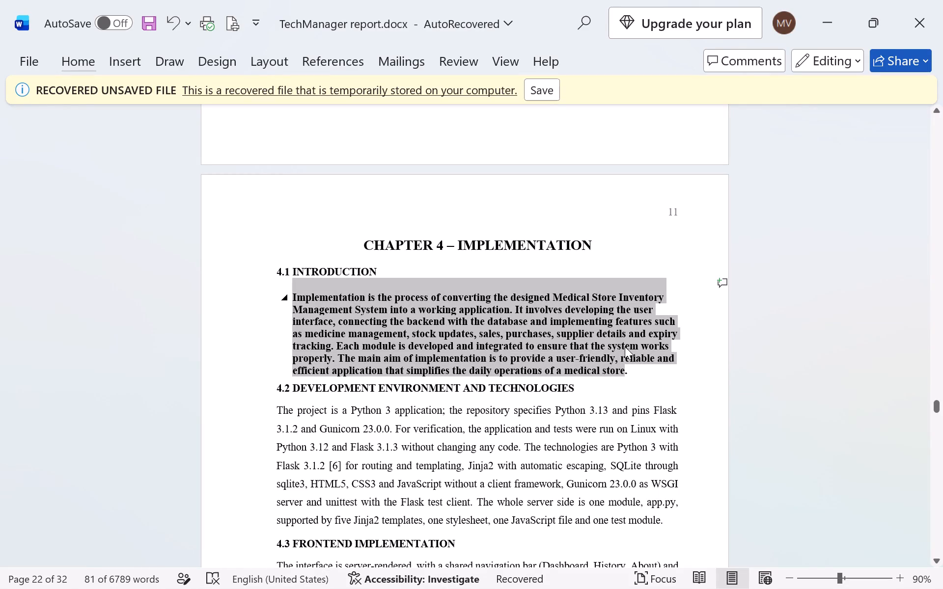
click(604, 341)
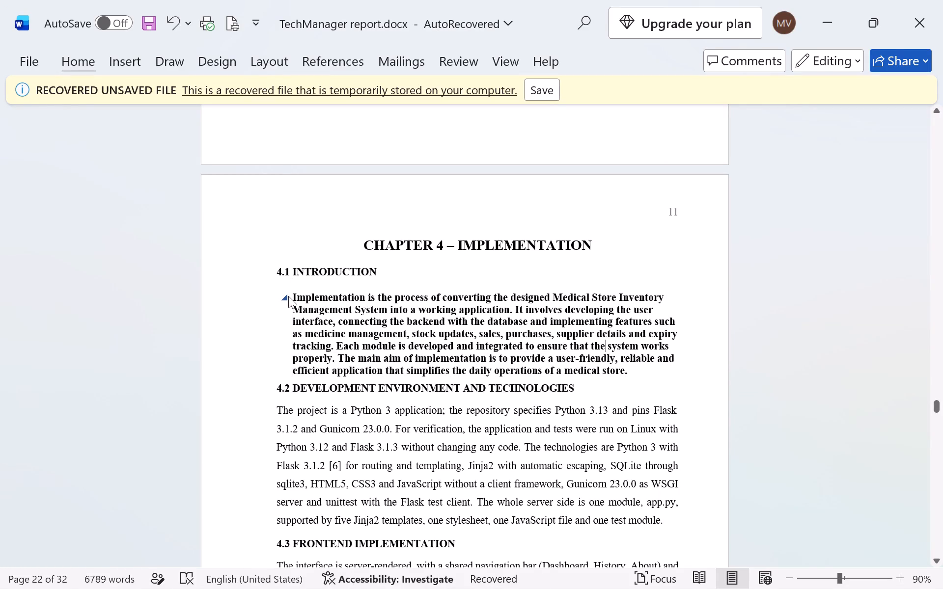
drag(293, 294, 627, 367)
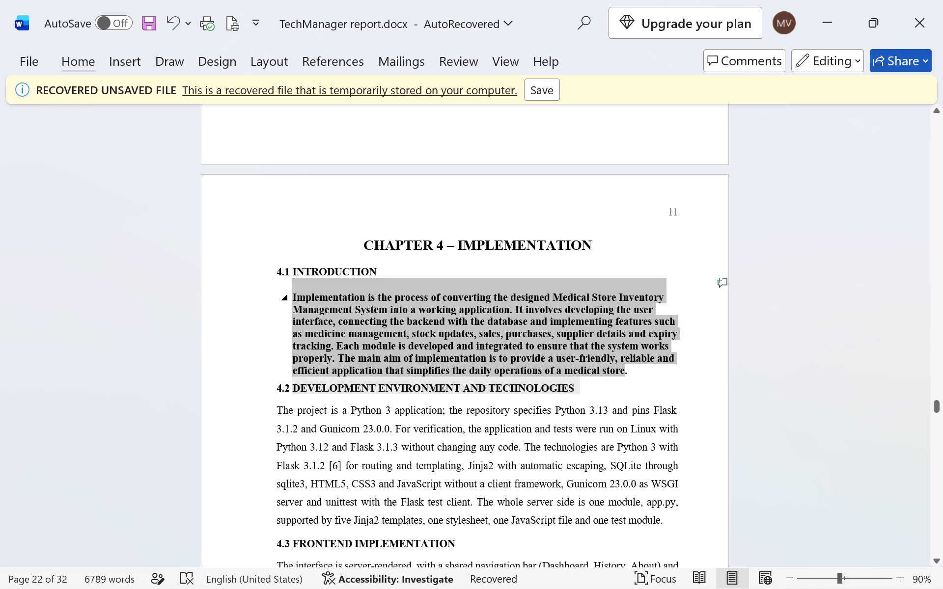
Remove the bold formatting from the whole pasted introduction paragraph under the 4.1 INTRODUCTION heading.
drag(627, 367, 636, 370)
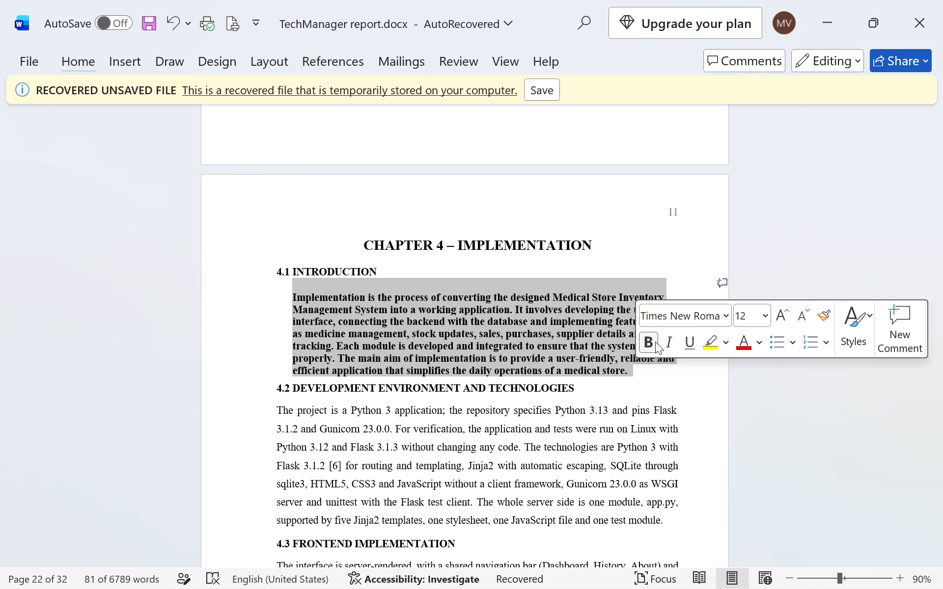
click(655, 342)
click(643, 356)
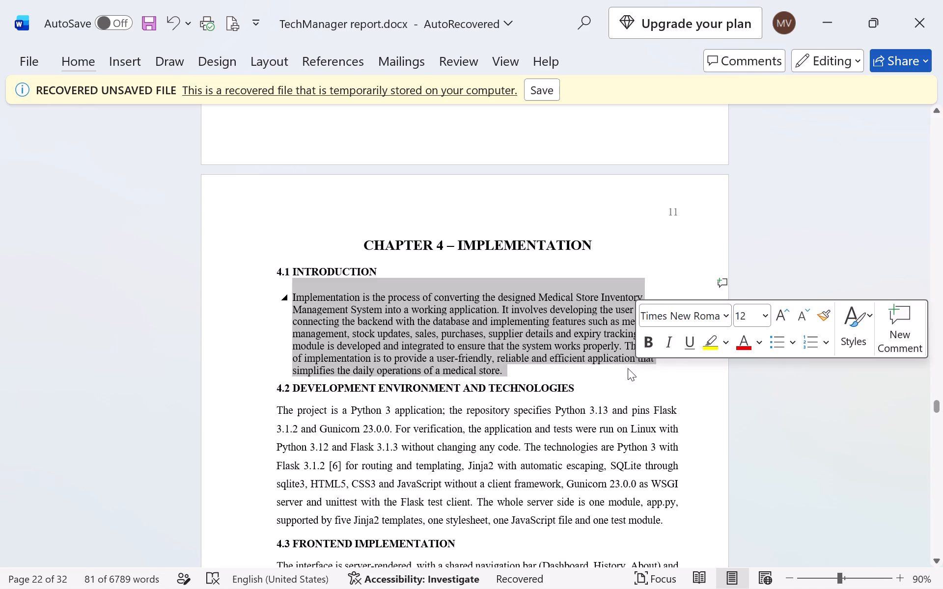
click(626, 370)
Remove the indent of the 4.1 introduction paragraph so that it lines up with the section headings.
click(305, 285)
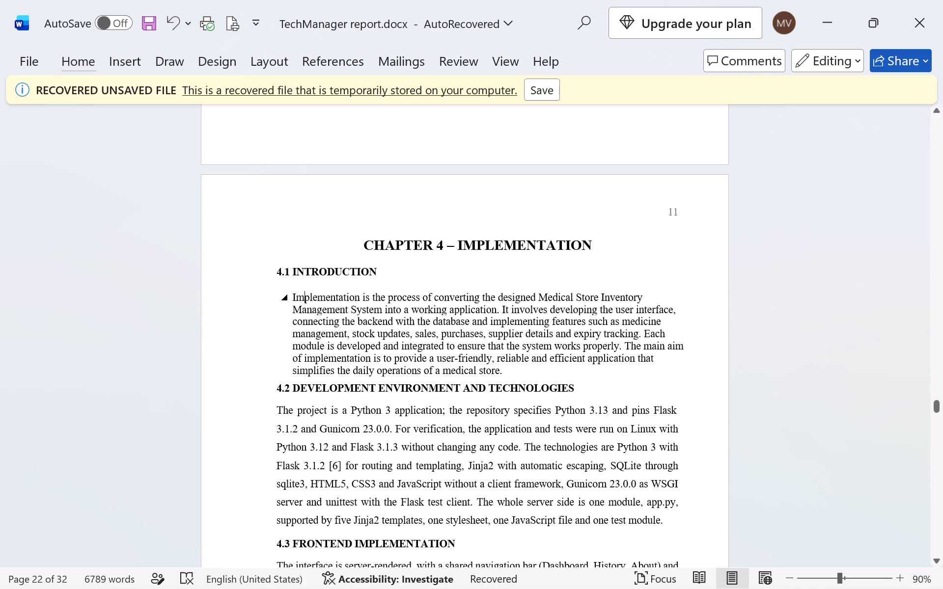
click(304, 291)
click(303, 297)
key(Left)
key(Left)
key(BackSpace)
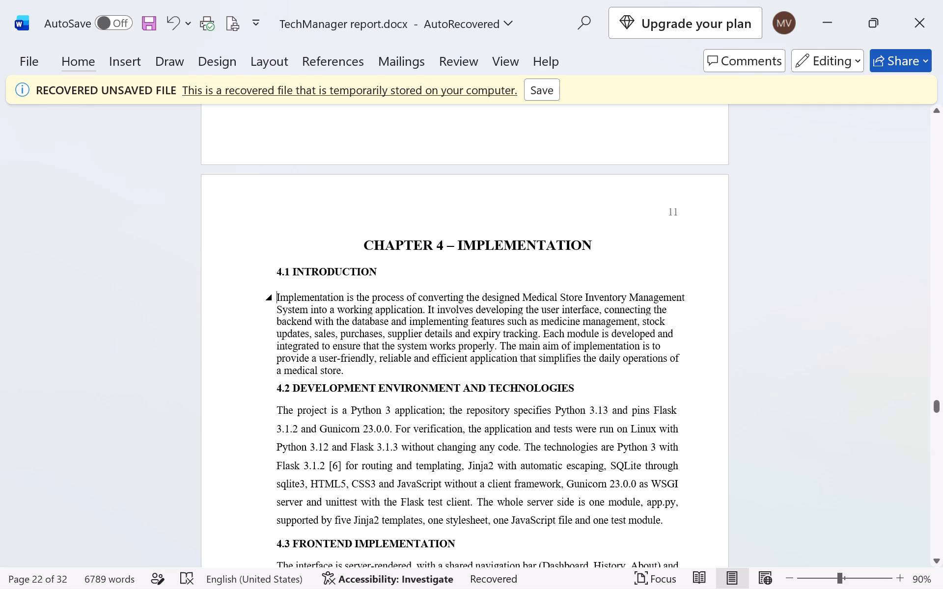
key(Up)
key(Down)
key(BackSpace)
key(BackSpace)
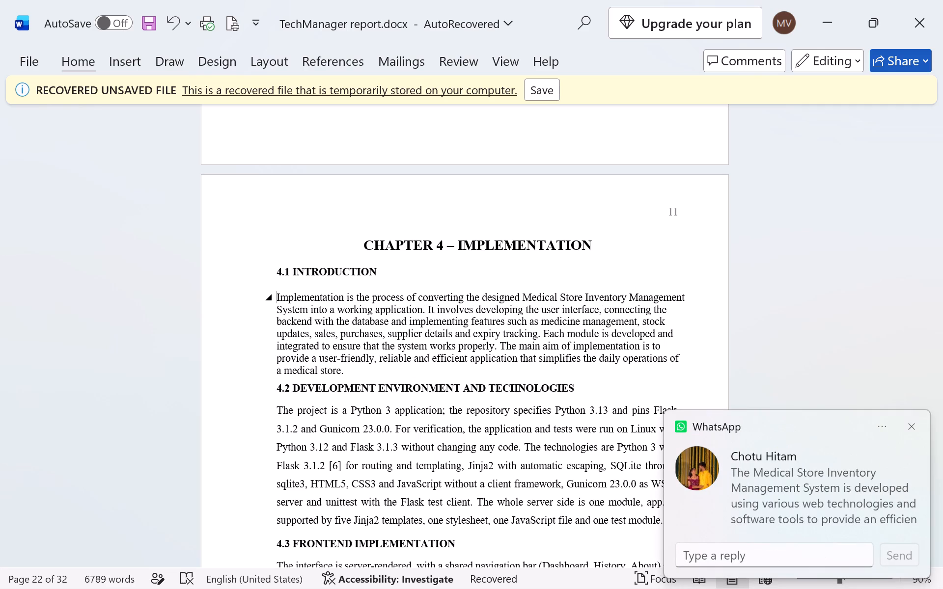
Remove bold across a selection covering the 4.1 introduction paragraph and the words DEVELOPMENT ENVIRONMENT AND in the 4.2 heading.
scroll(335, 334, down, 1)
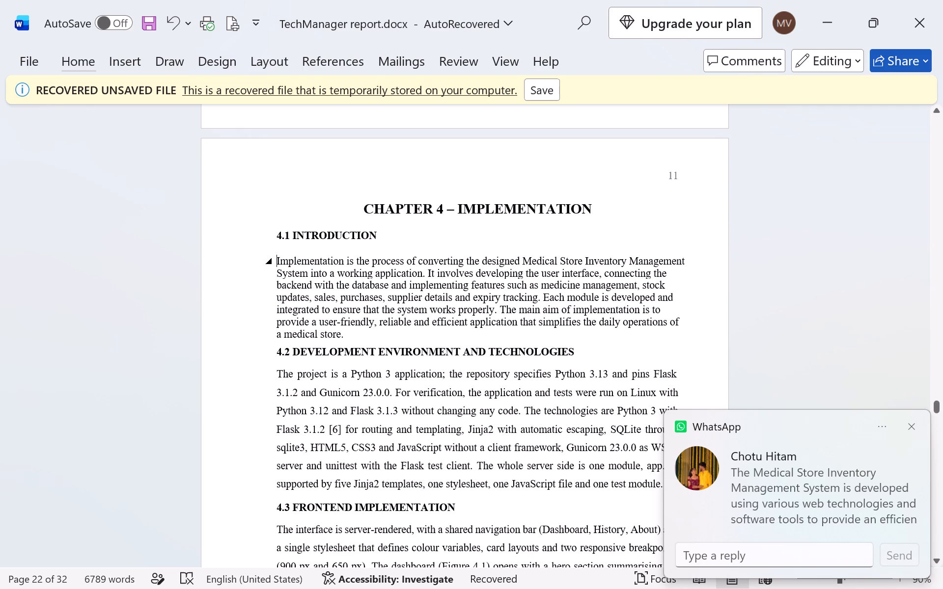
click(389, 301)
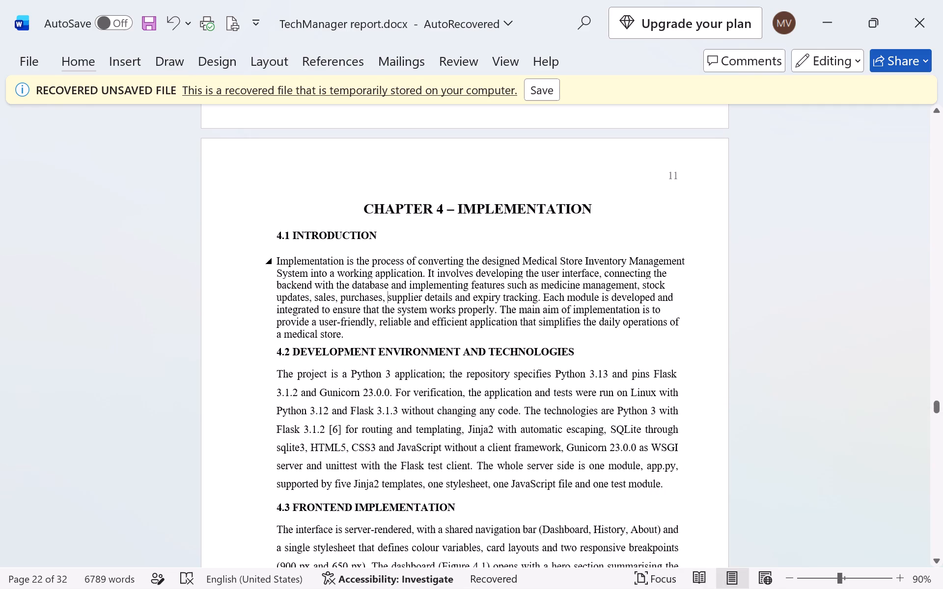
drag(281, 258, 464, 333)
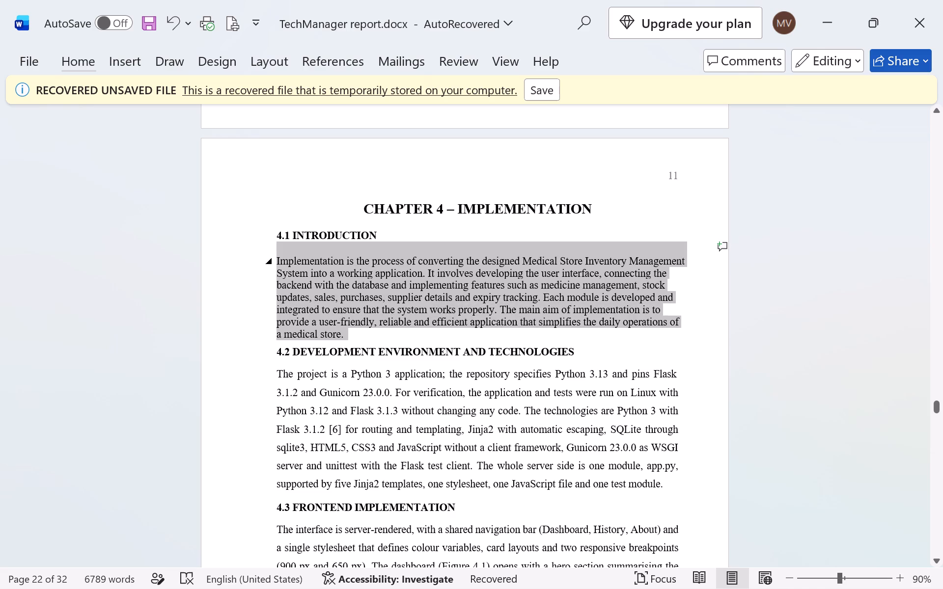
drag(464, 333, 472, 341)
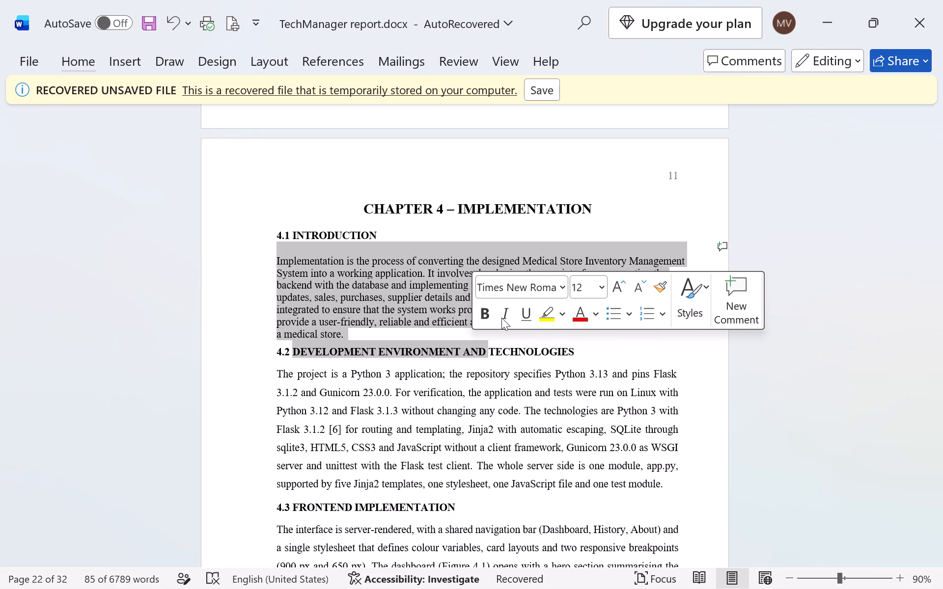
click(492, 318)
click(492, 318)
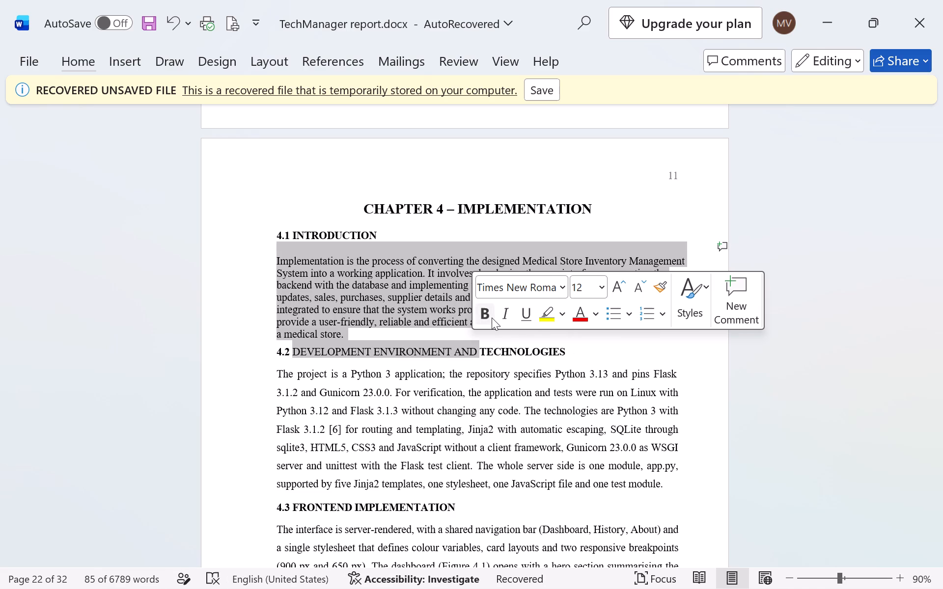
click(527, 344)
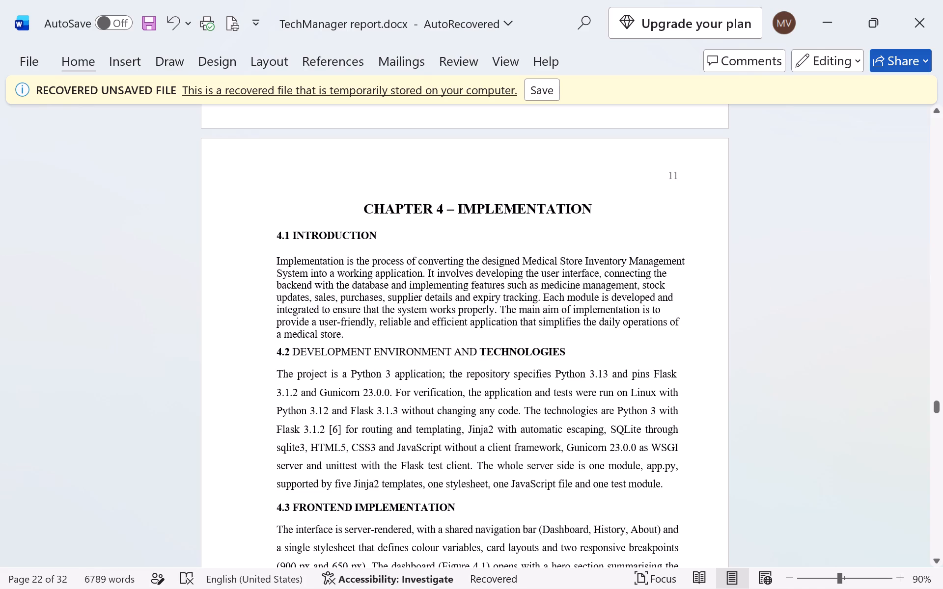
scroll(312, 378, down, 1)
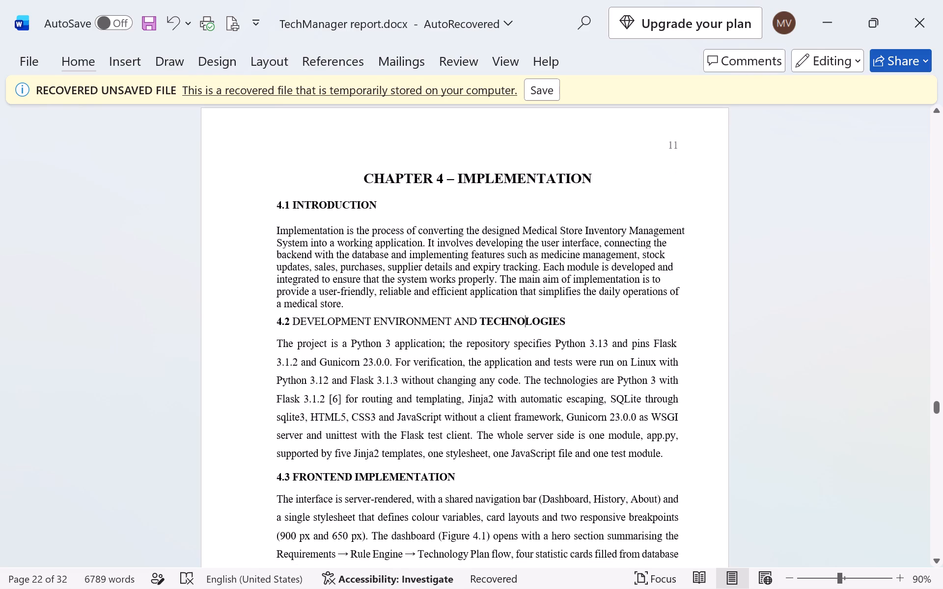
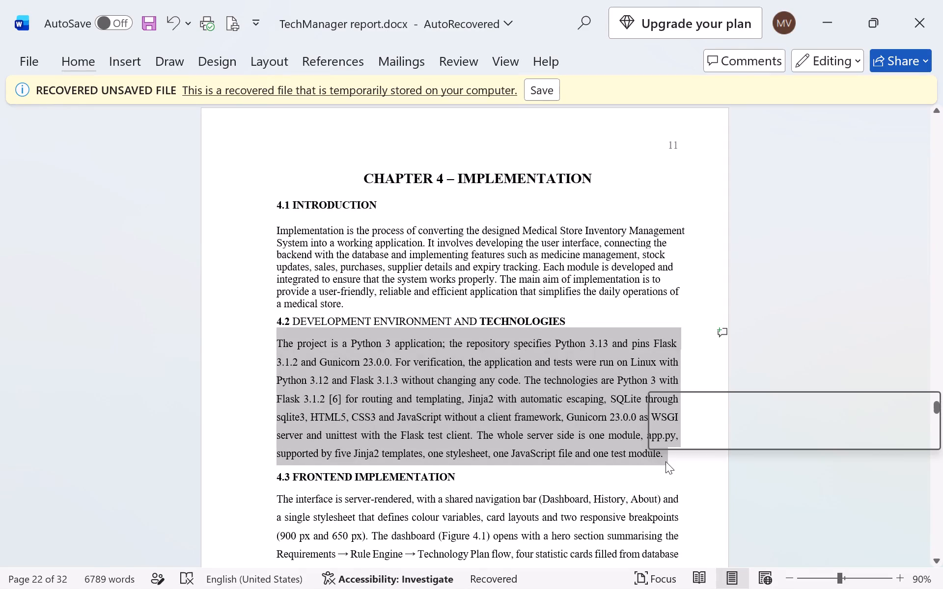
Replace the selected Python and Flask paragraph under heading 4.2 with the copied text on the Medical Store Inventory Management System's technologies.
key(BackSpace)
key(Up)
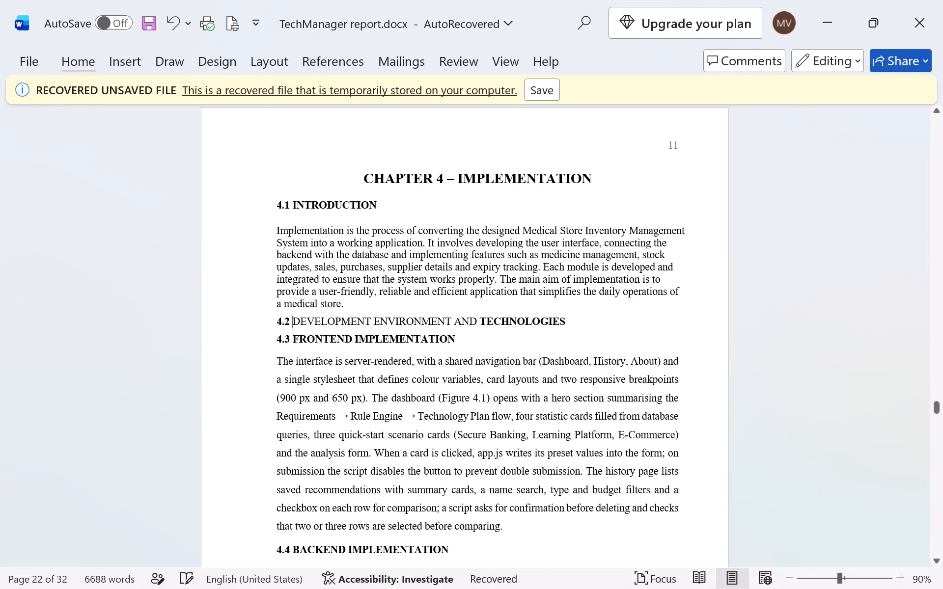
key(Right)
key(Right)
key(Right)
key(Right)
key(Right)
key(Right)
key(Right)
key(Right)
key(Right)
key(Right)
key(Right)
key(Right)
key(Right)
key(Right)
key(Right)
key(Right)
key(Right)
key(Right)
key(Right)
key(Right)
key(Right)
key(Right)
key(Right)
key(Right)
key(Right)
key(Right)
key(Right)
key(Right)
key(Right)
key(Right)
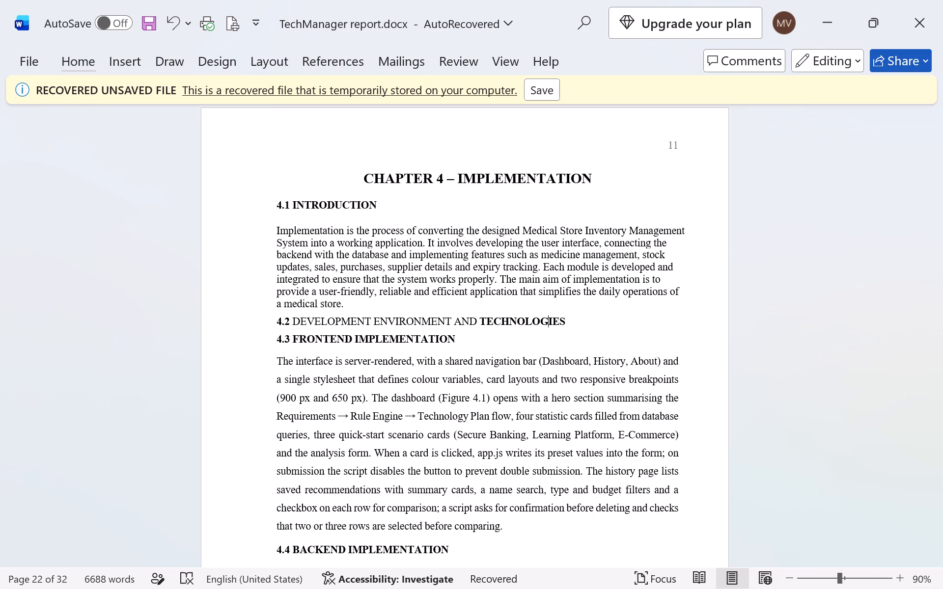
key(Right)
key(Right)
key(Right)
key(Return)
key(BackSpace)
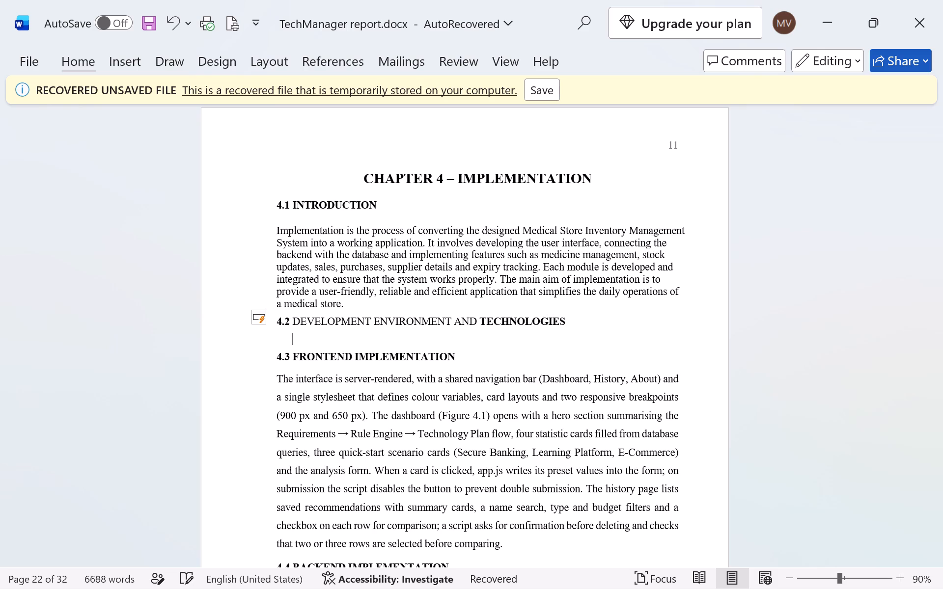
key(ctrl+v)
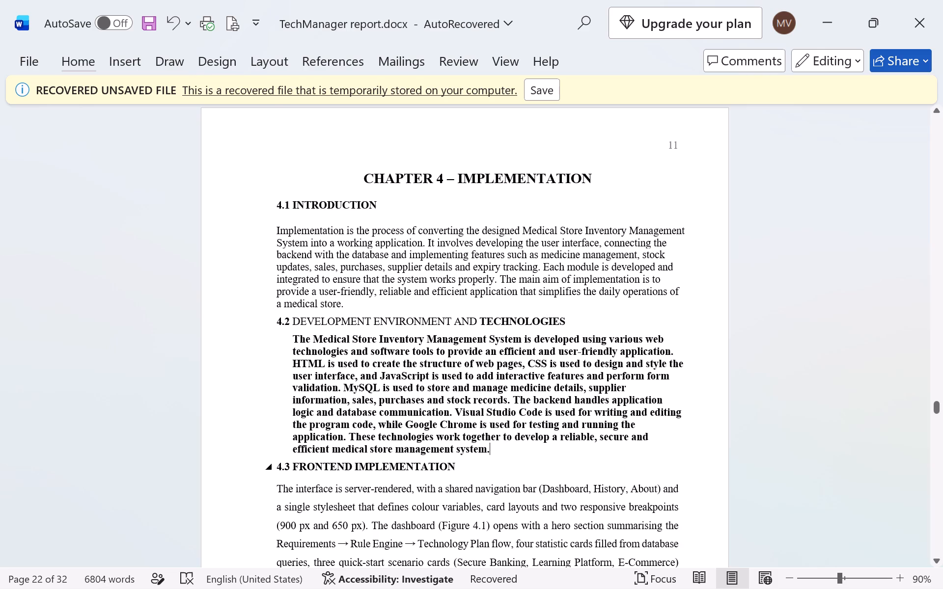
Remove the bold formatting from the pasted Medical Store Inventory Management System paragraph in section 4.2.
drag(298, 339, 405, 409)
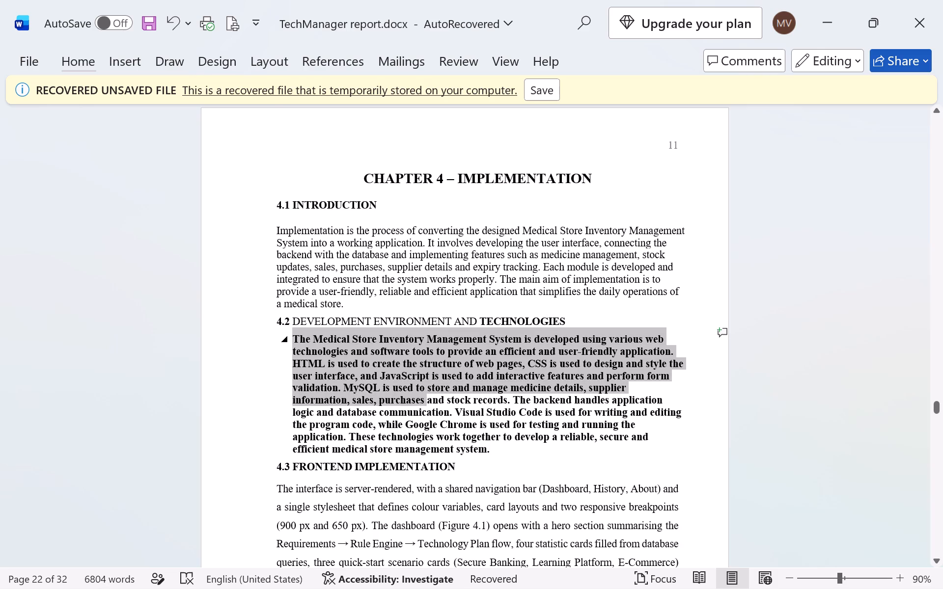
drag(405, 409, 482, 445)
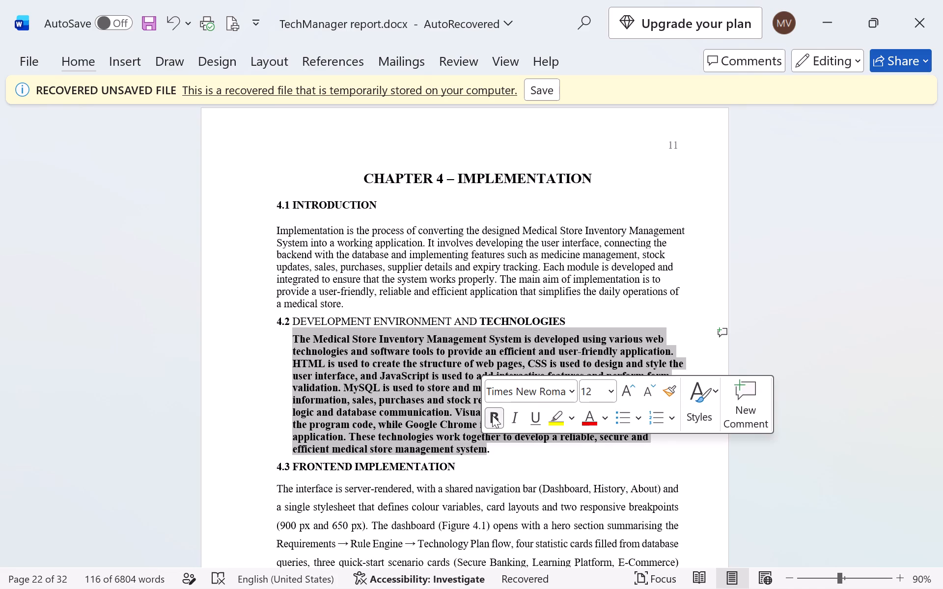
click(492, 415)
click(272, 365)
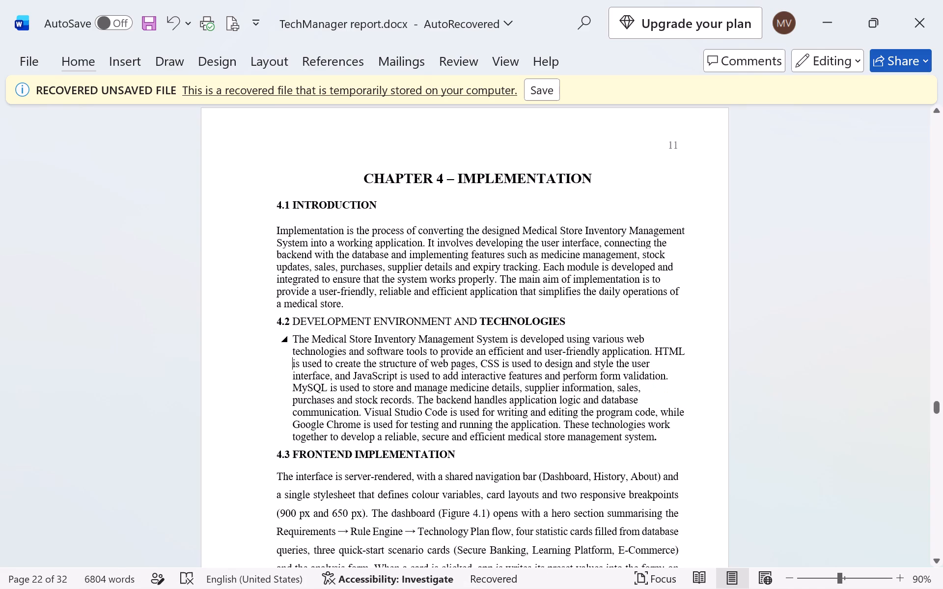
Make the words DEVELOPMENT ENVIRONMENT AND bold in the 4.2 heading.
drag(292, 207, 385, 213)
drag(293, 318, 527, 318)
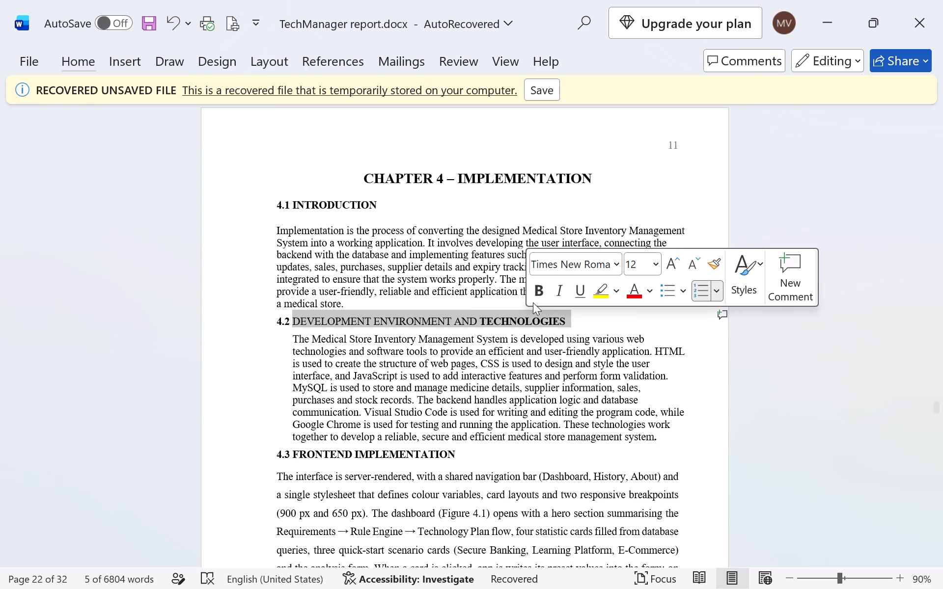
click(483, 319)
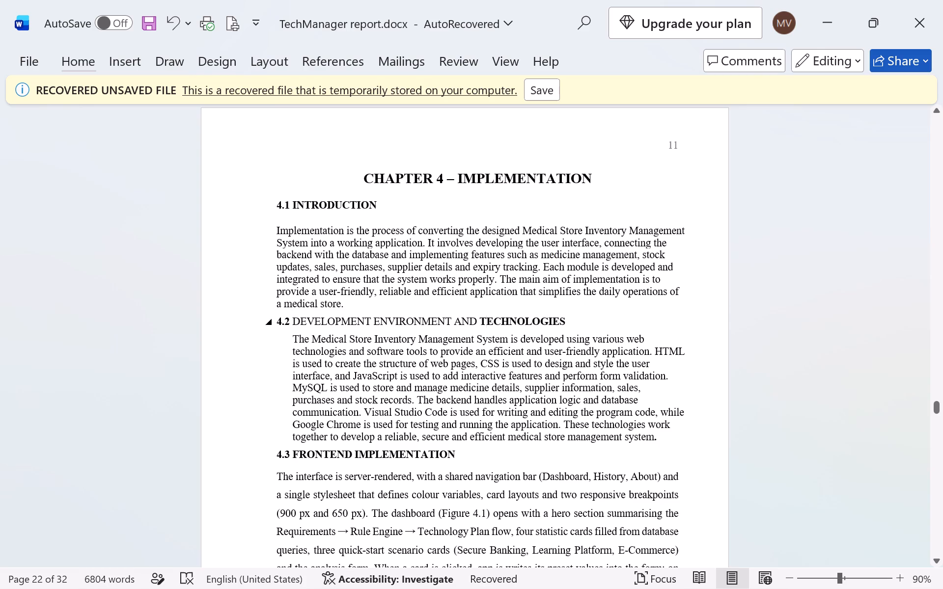
drag(294, 321, 473, 321)
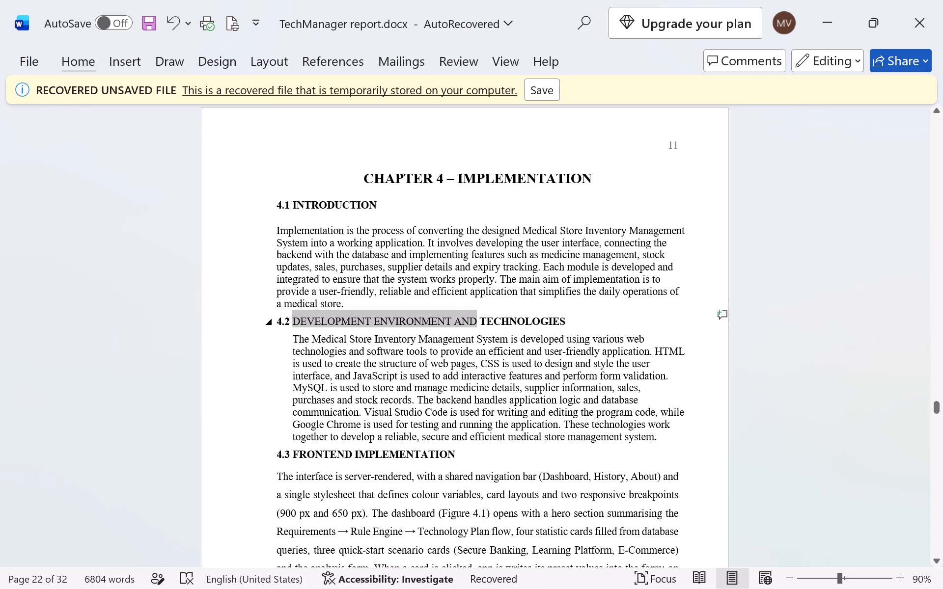
drag(473, 321, 474, 321)
click(484, 292)
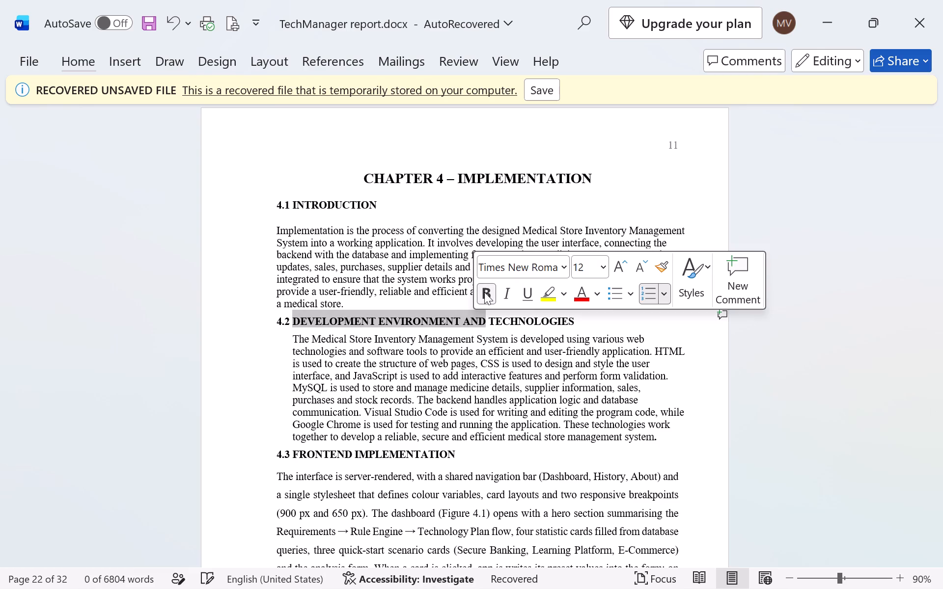
click(579, 338)
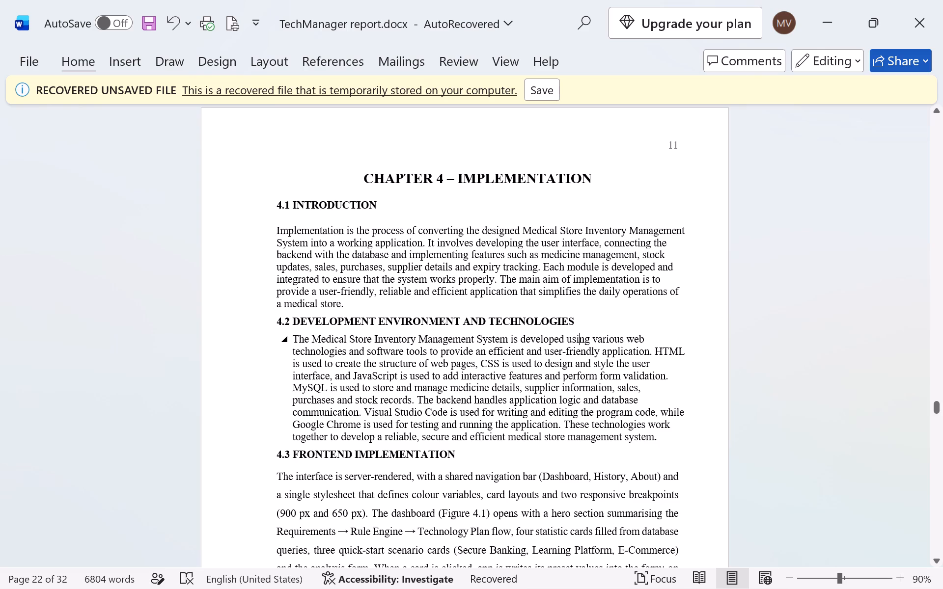
Remove the indent of the section 4.2 paragraph so it aligns with the headings.
click(297, 347)
key(Up)
key(Left)
key(BackSpace)
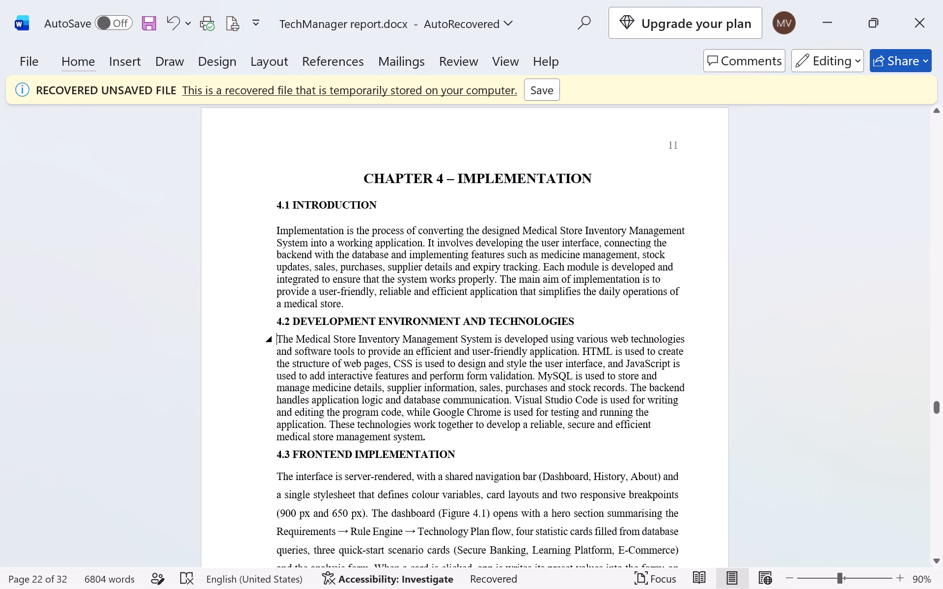
Copy the whole body paragraph under 4.3 FRONTEND IMPLEMENTATION, leaving the heading out.
scroll(298, 418, down, 2)
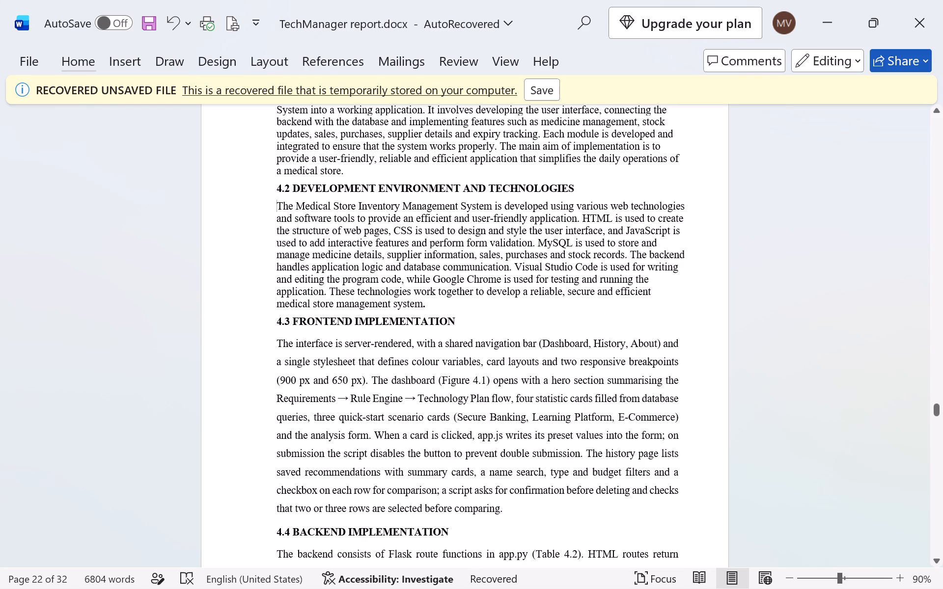
drag(263, 327, 454, 484)
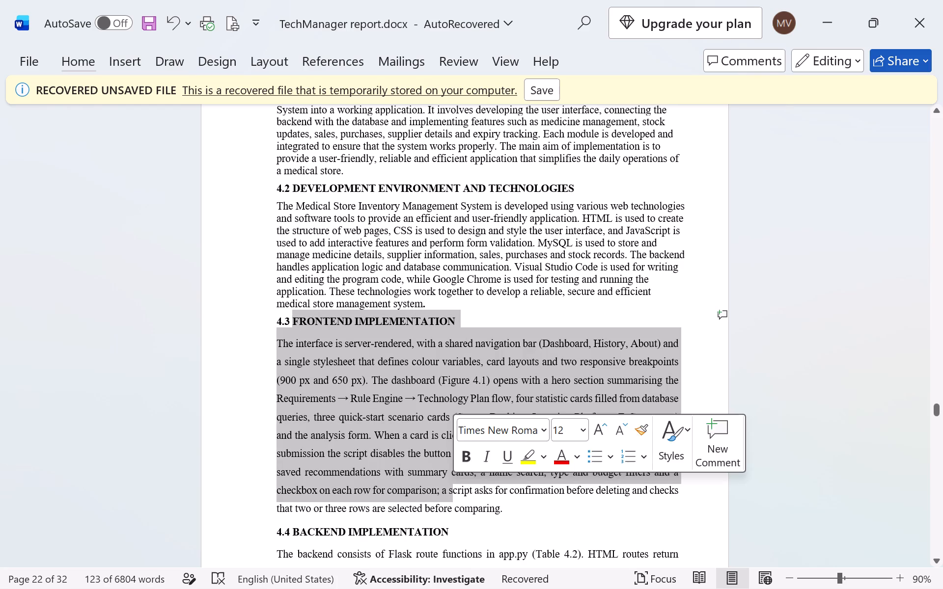
click(484, 521)
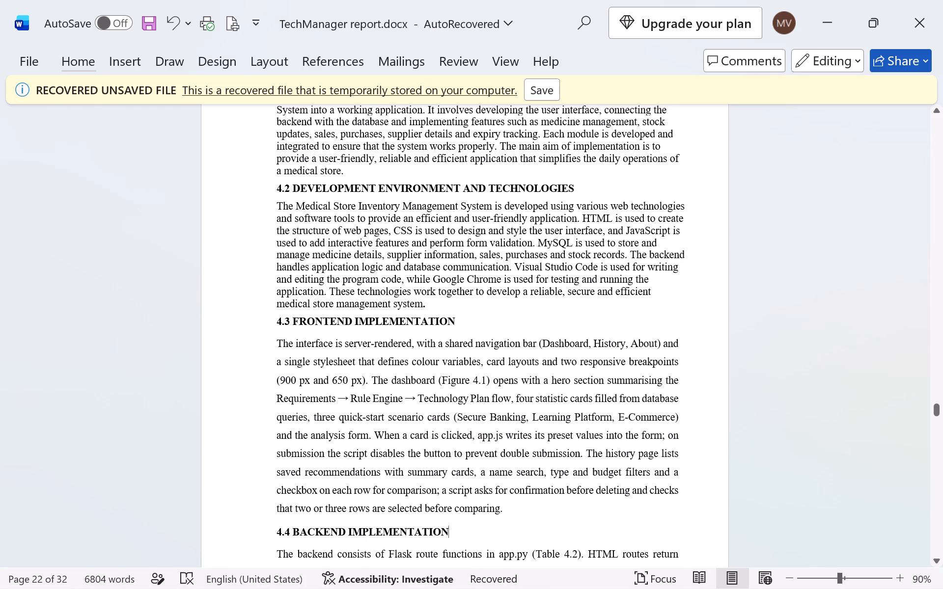
drag(275, 342, 509, 510)
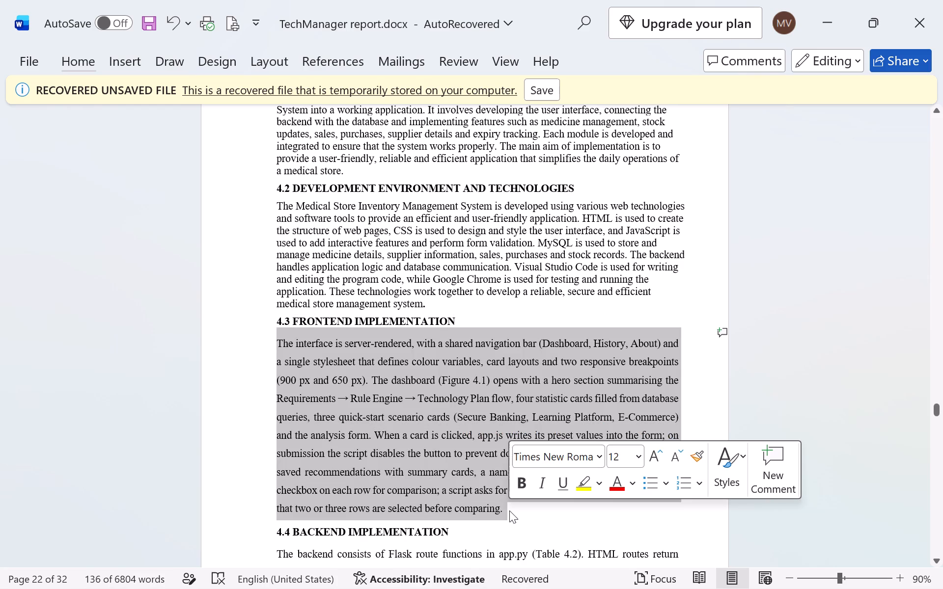
key(ctrl+c)
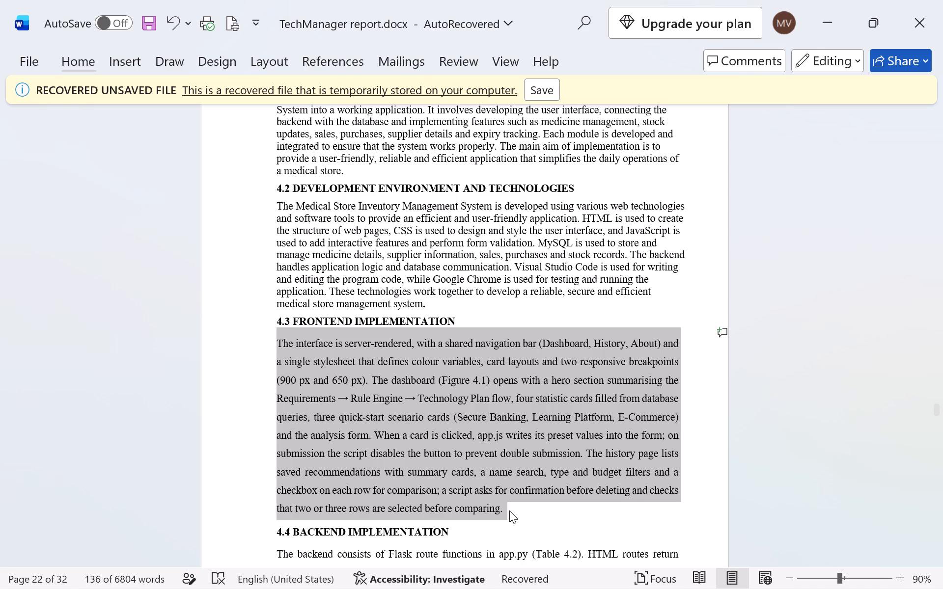
Look through the rest of Chapter 4 as far as section 4.8 and come back to section 4.3.
click(867, 433)
scroll(696, 446, down, 3)
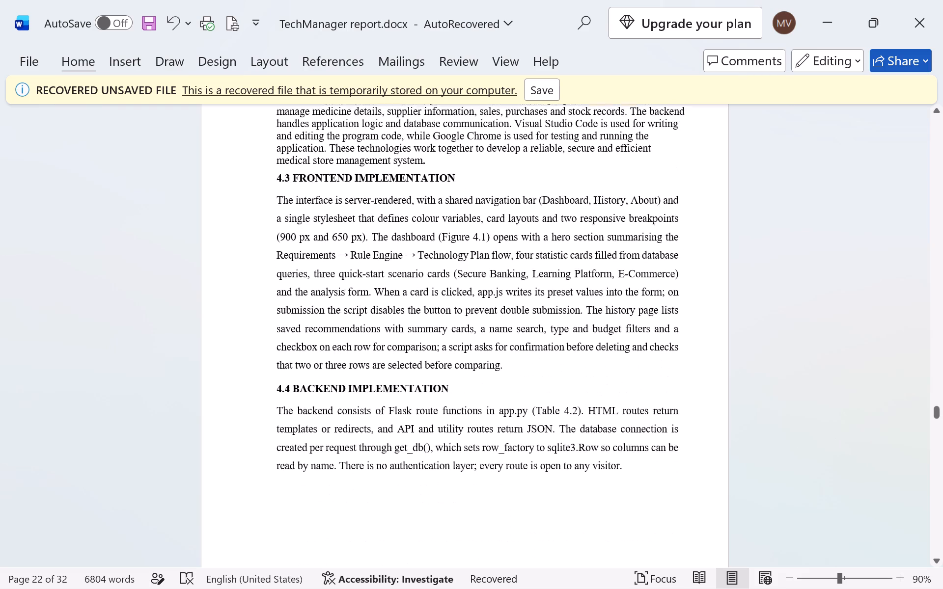
scroll(696, 446, down, 7)
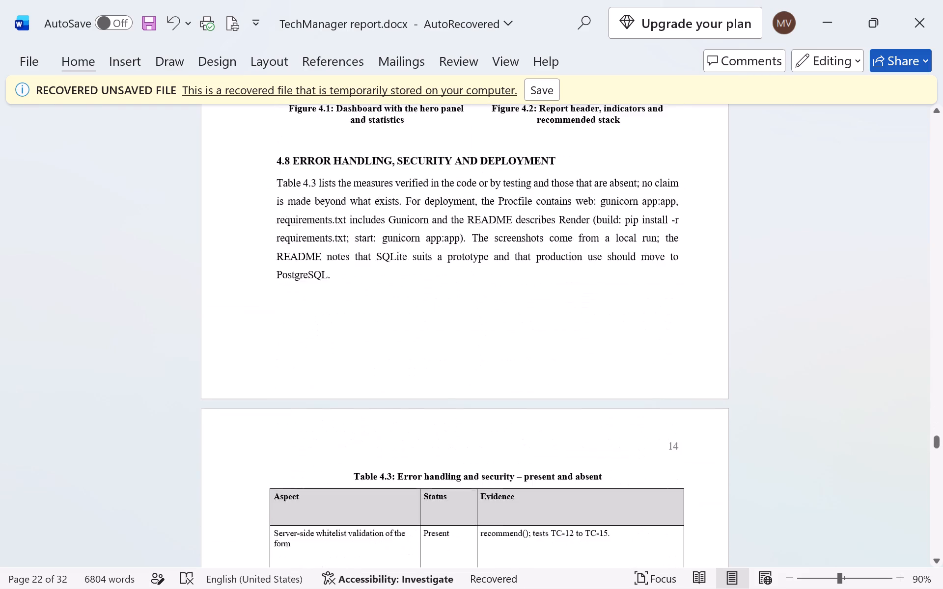
scroll(696, 446, up, 3)
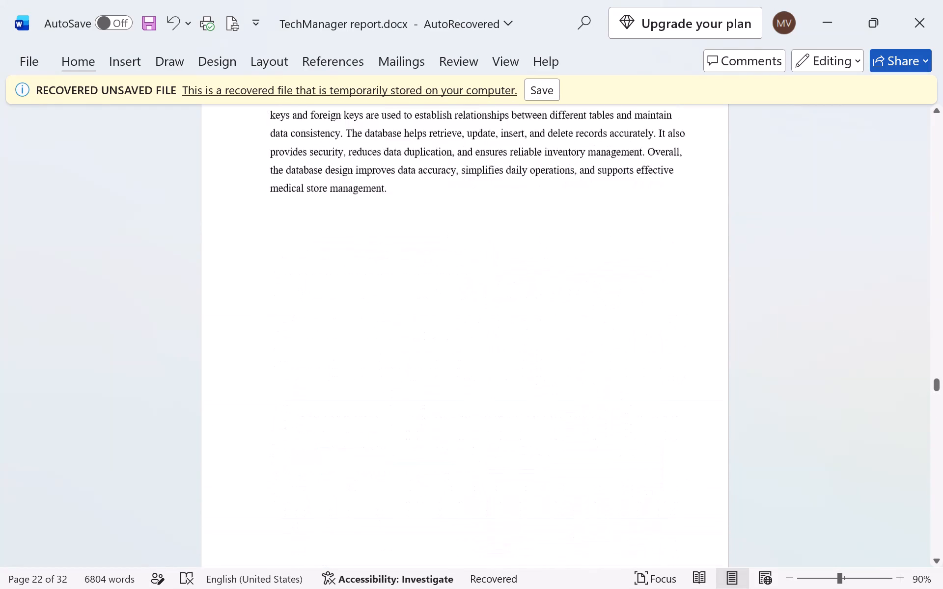
scroll(696, 446, down, 5)
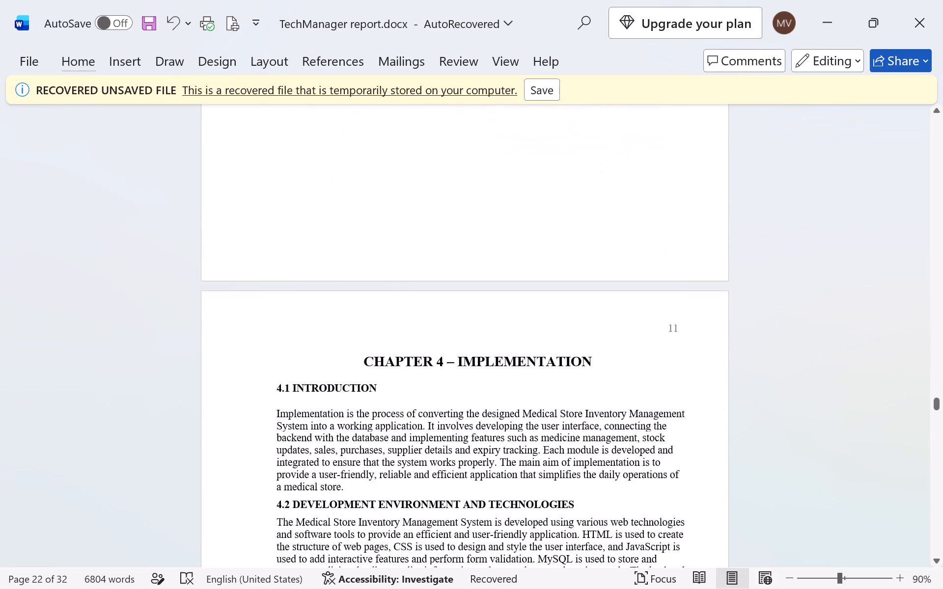
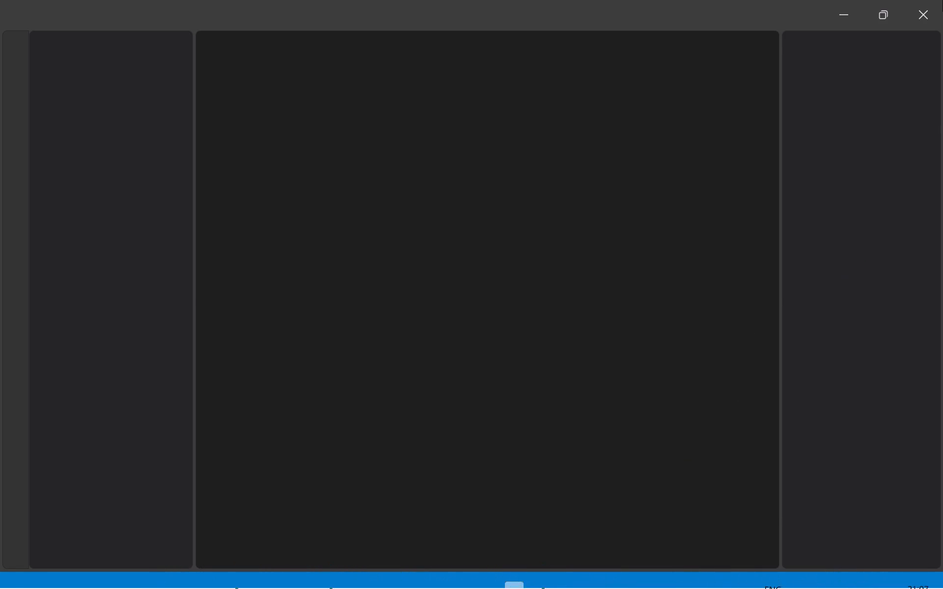
click(935, 2)
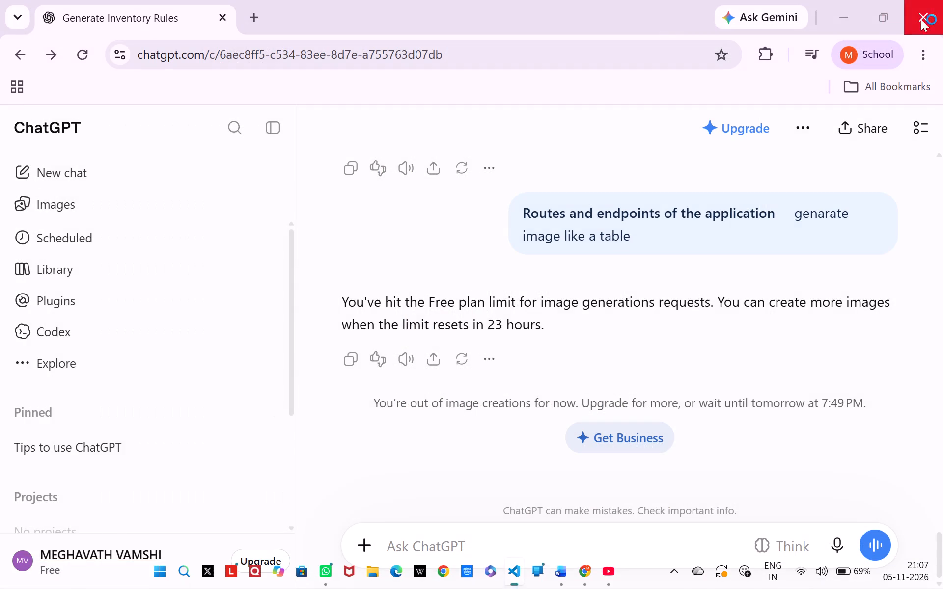
click(562, 571)
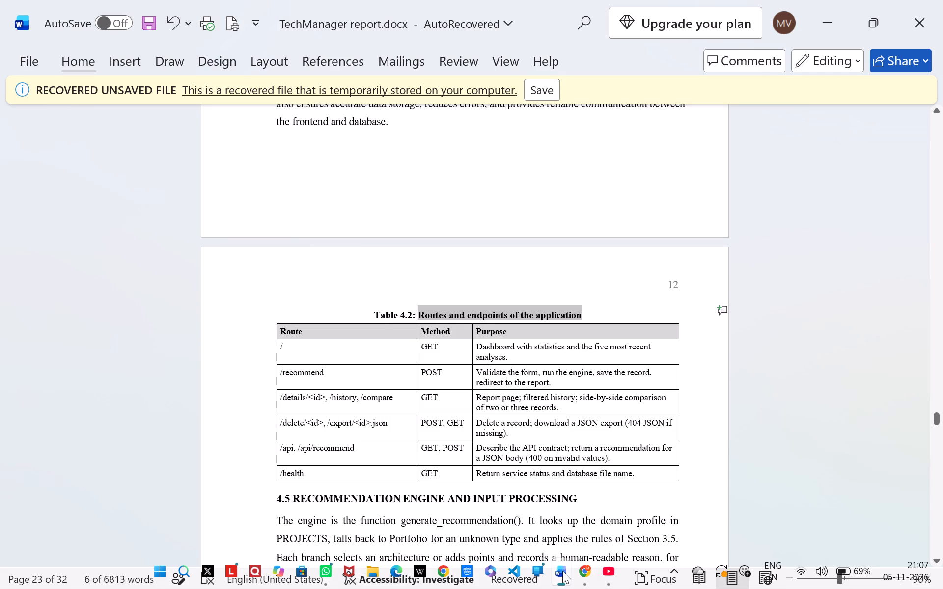
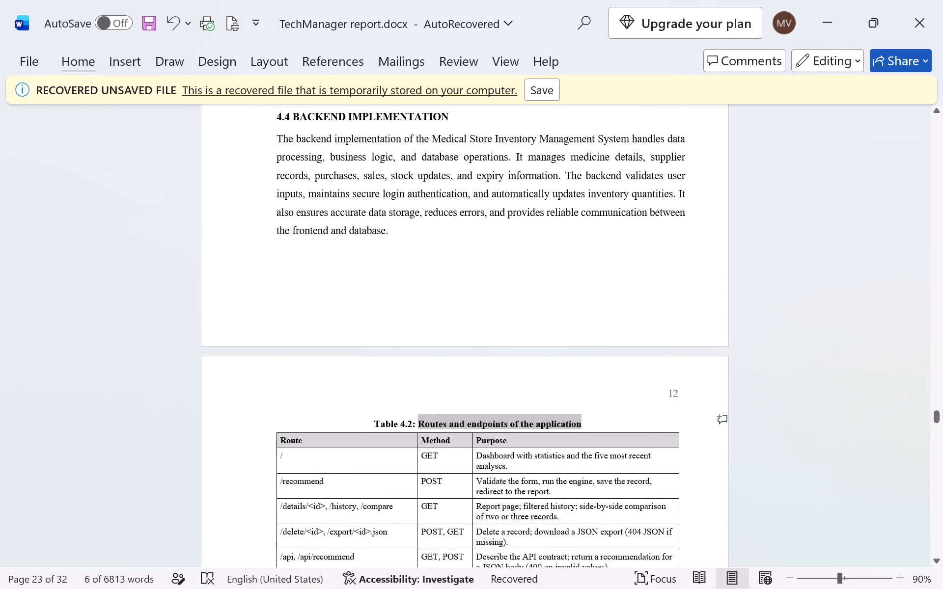
Examine the Table 4.2 routes and the section 4.5 Recommendation Engine and Input Processing text for content still needing adaptation.
scroll(568, 238, down, 2)
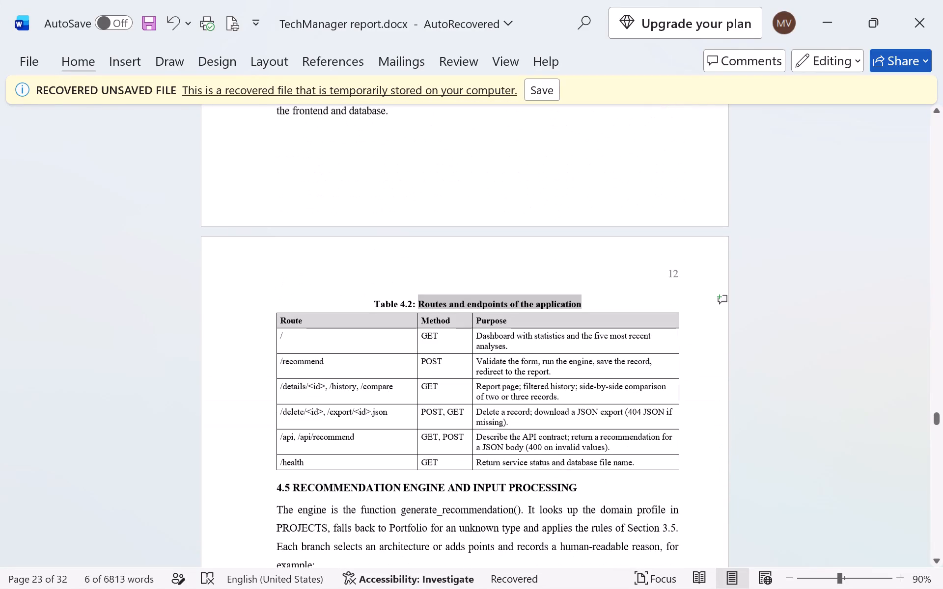
scroll(568, 238, down, 1)
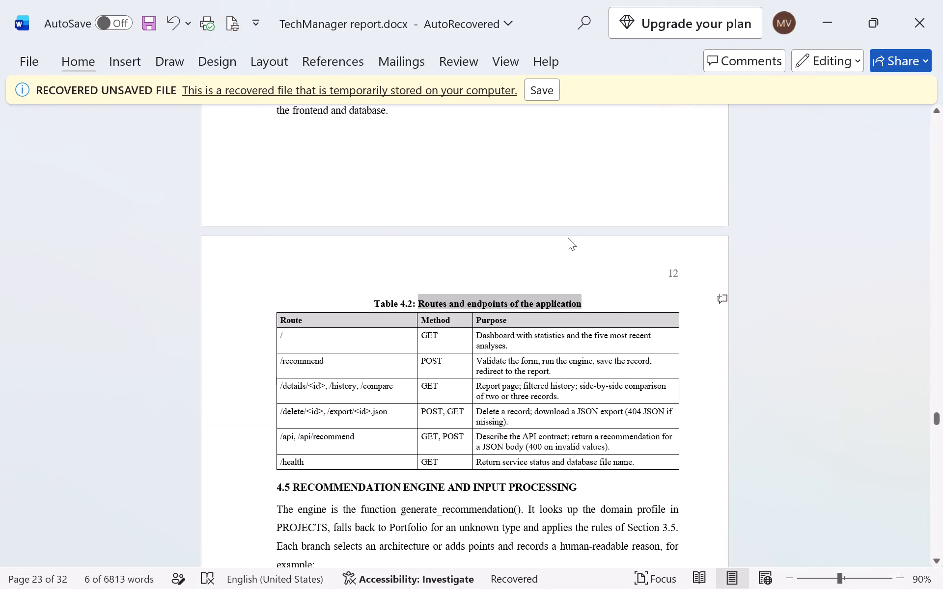
scroll(568, 238, down, 3)
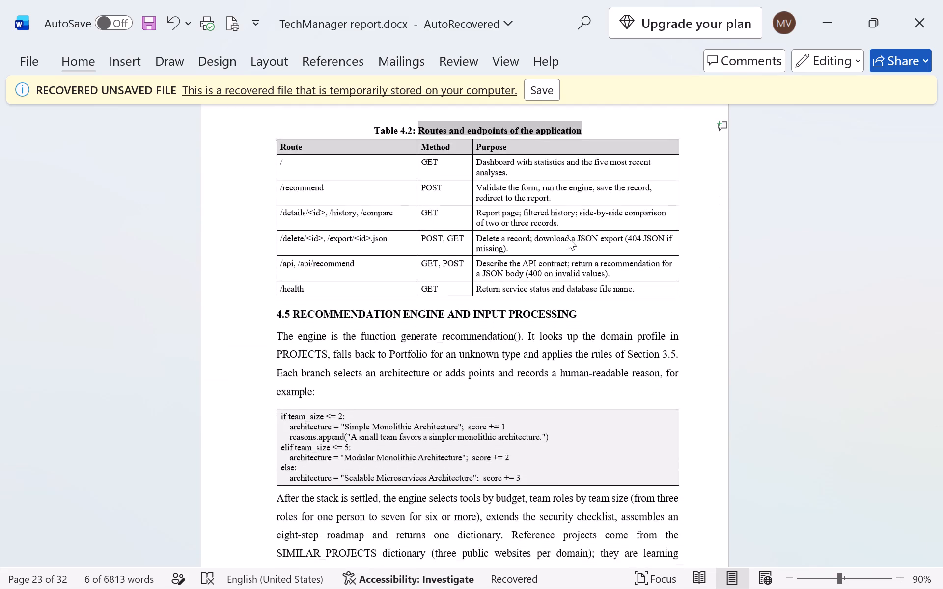
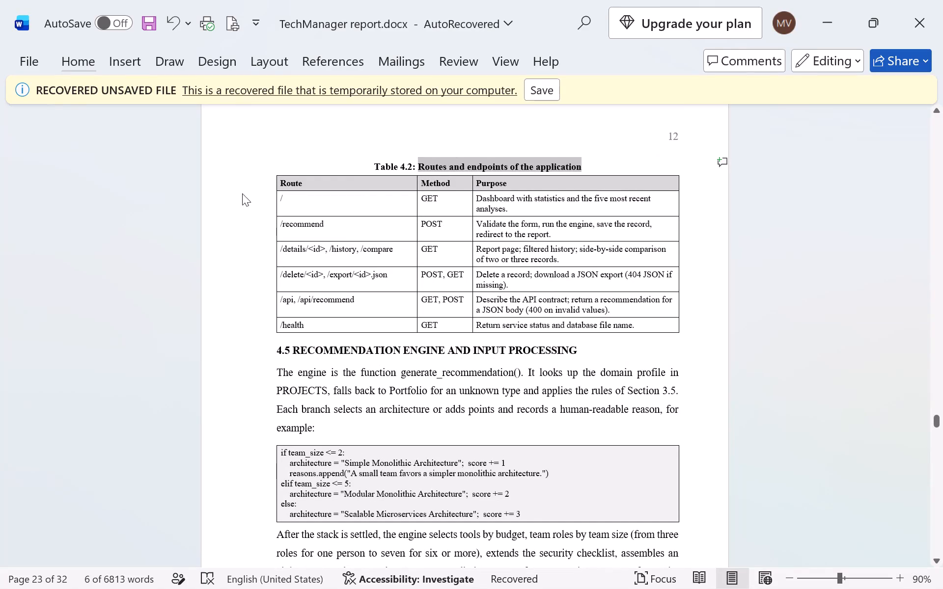
Delete the old TechManager routes table beneath the Table 4.2 caption.
drag(269, 173, 486, 332)
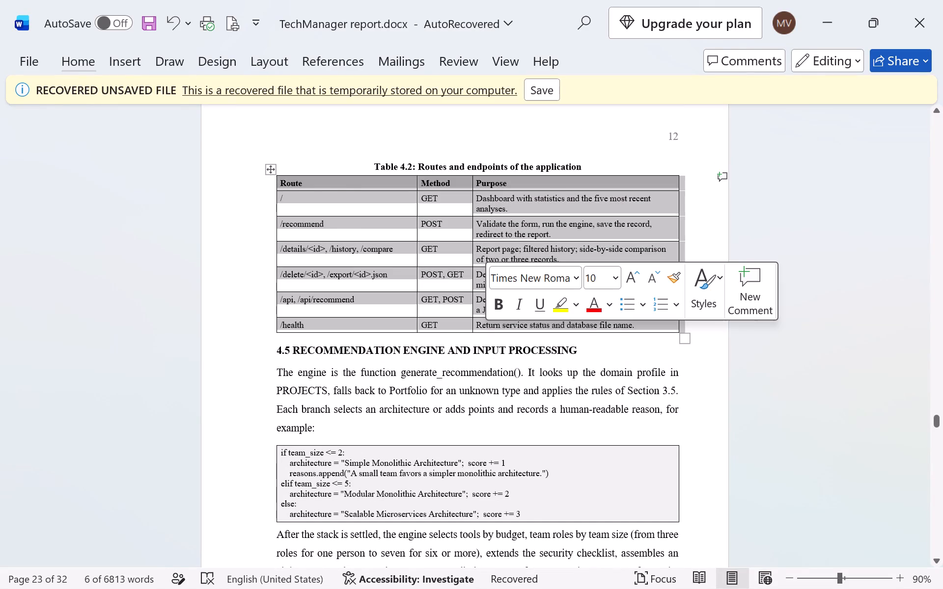
key(BackSpace)
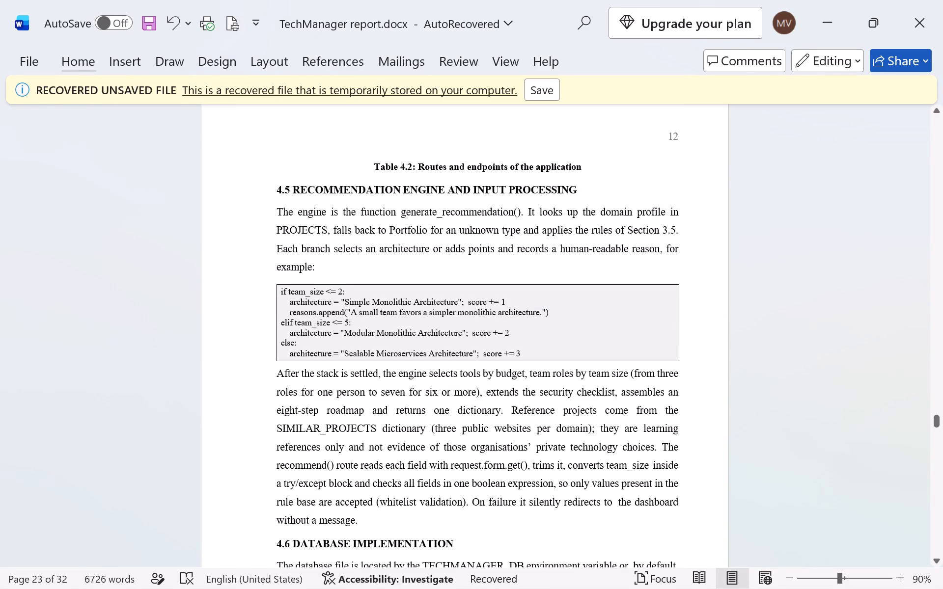
Paste the copied medical store routes table as a picture on a new line below the Table 4.2 caption.
click(604, 182)
click(596, 172)
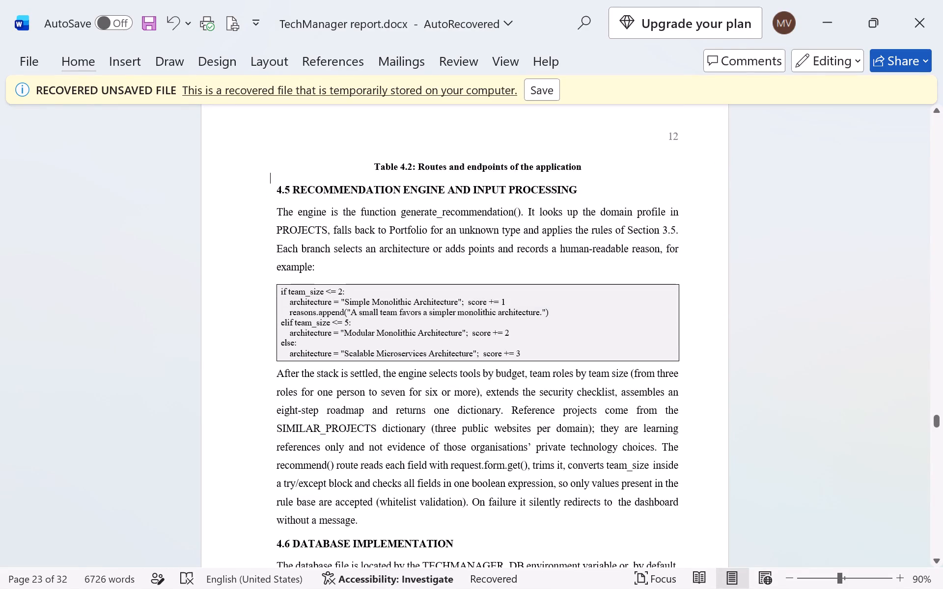
click(593, 171)
key(Return)
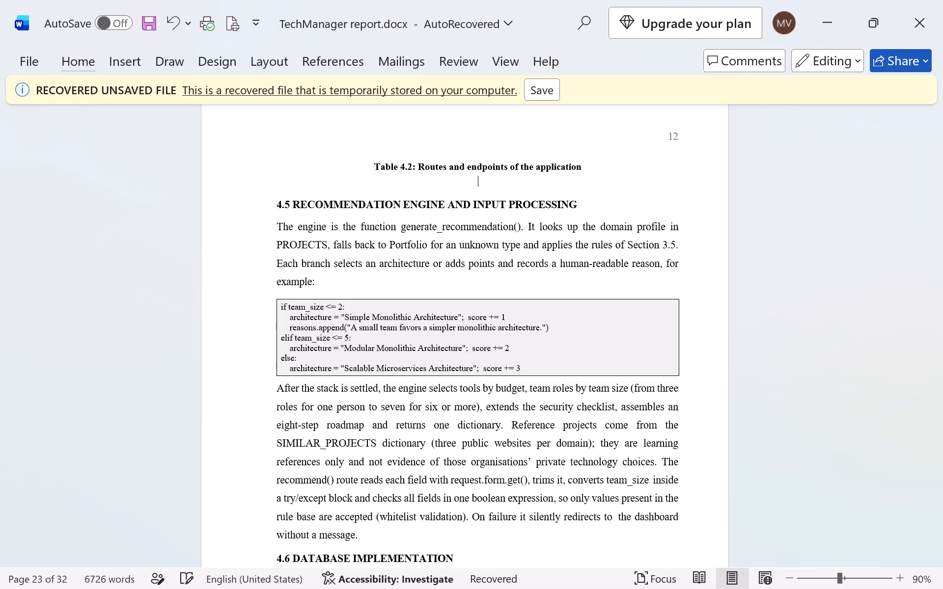
key(Return)
key(BackSpace)
key(ctrl+v)
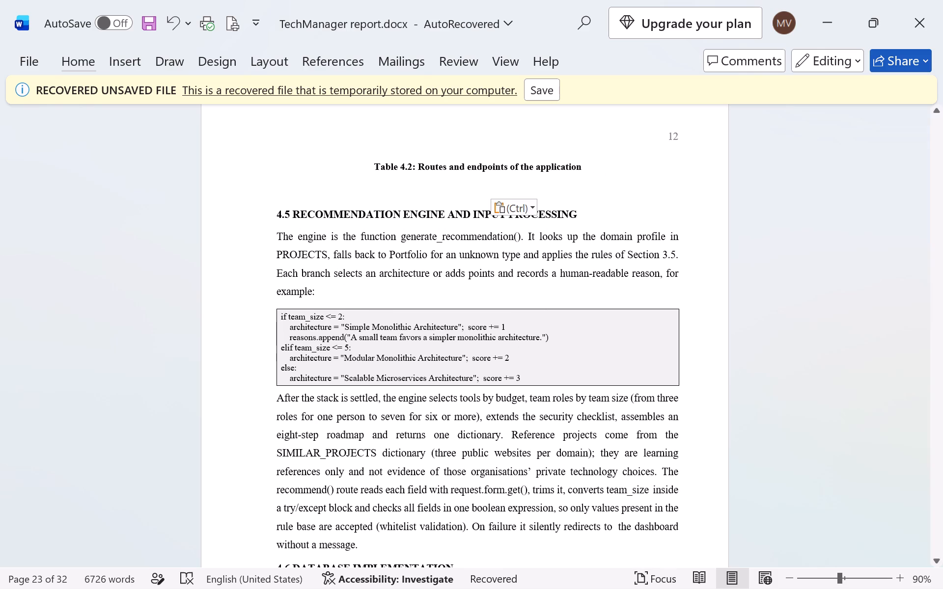
click(519, 212)
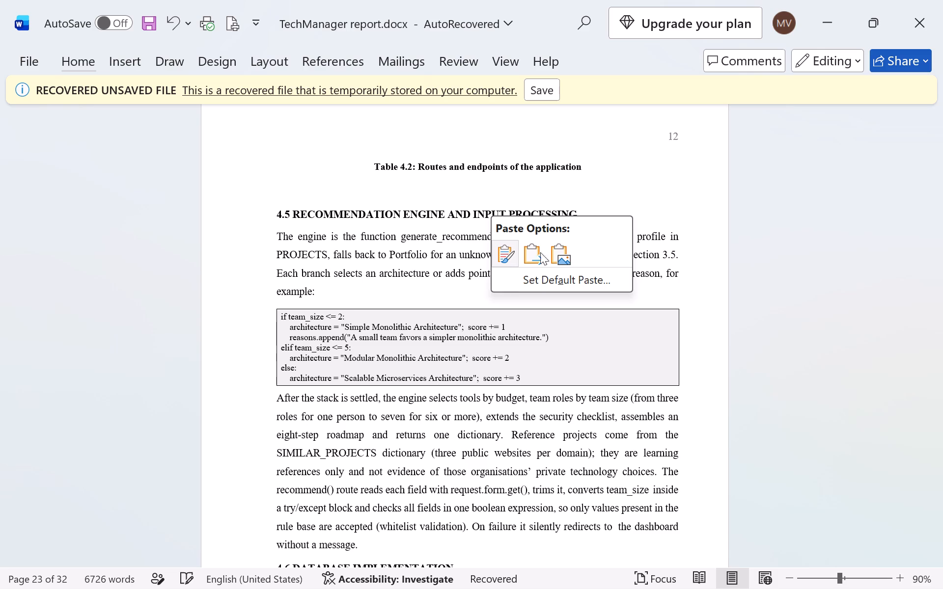
click(505, 255)
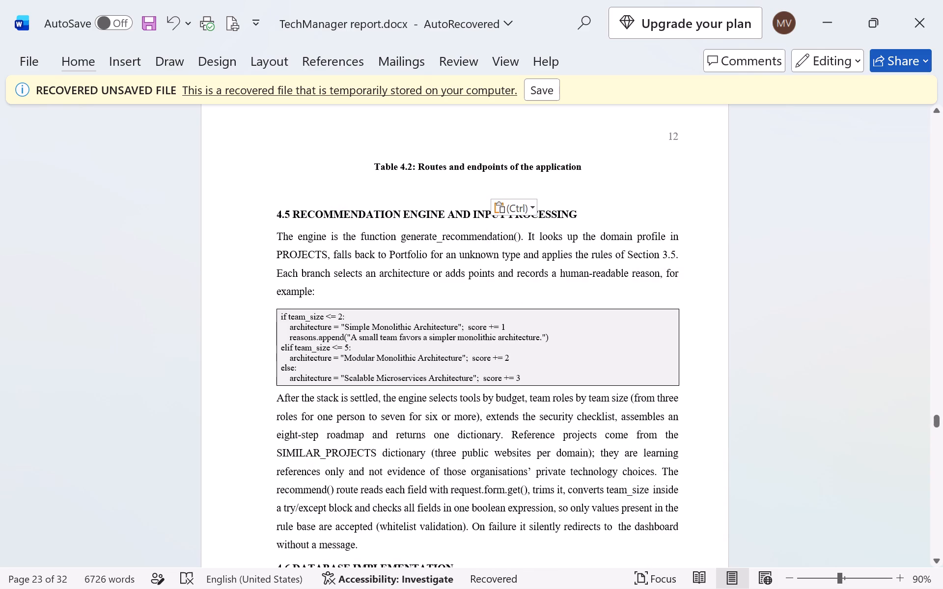
click(507, 205)
click(556, 246)
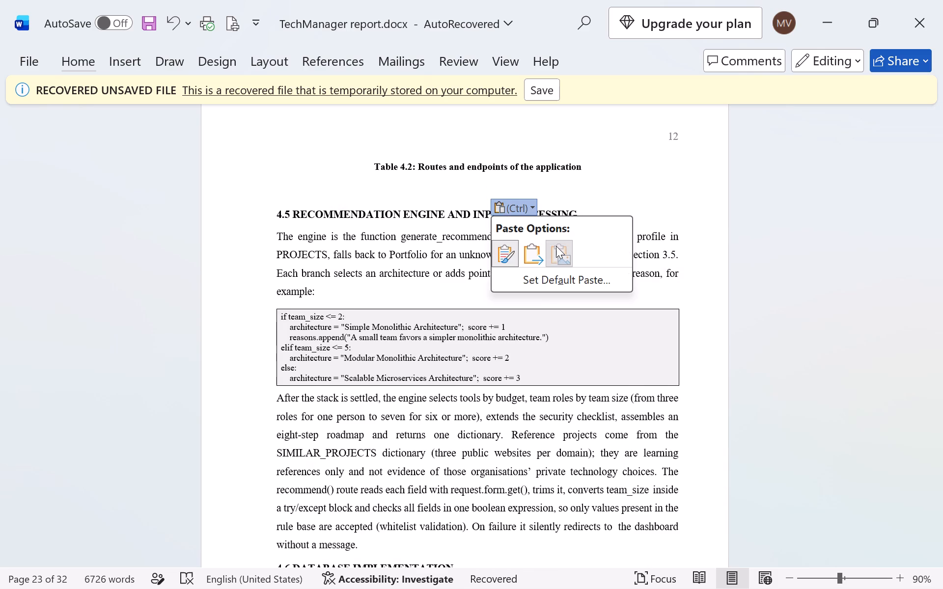
Shrink the pasted routes table picture proportionally until it fits well within the page margins above section 4.5.
click(292, 184)
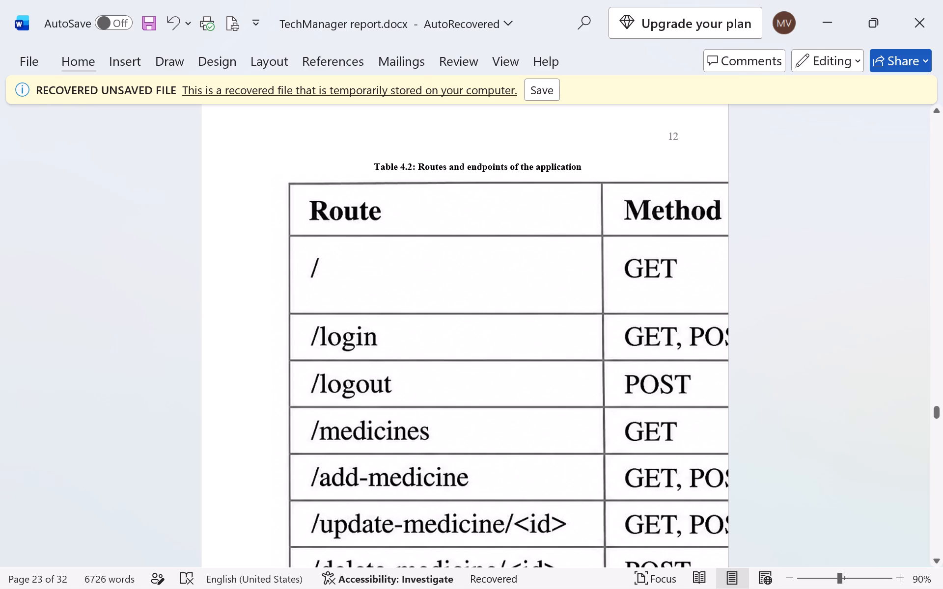
click(291, 186)
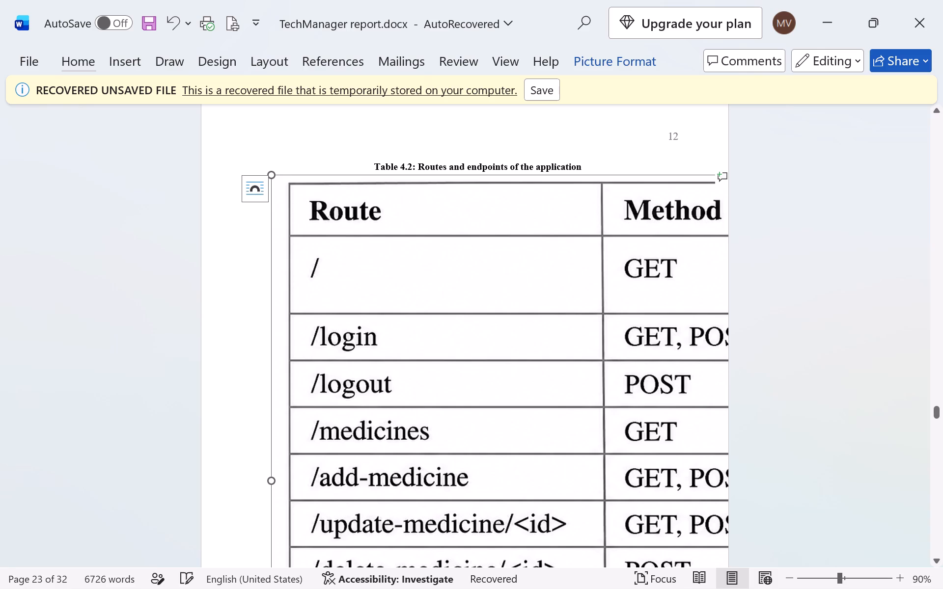
drag(272, 176, 527, 319)
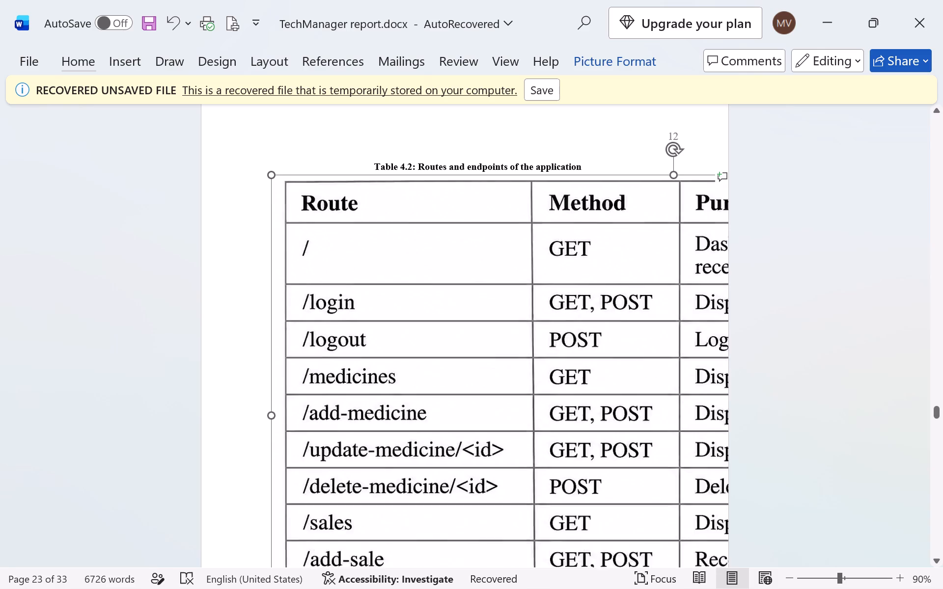
drag(527, 319, 712, 492)
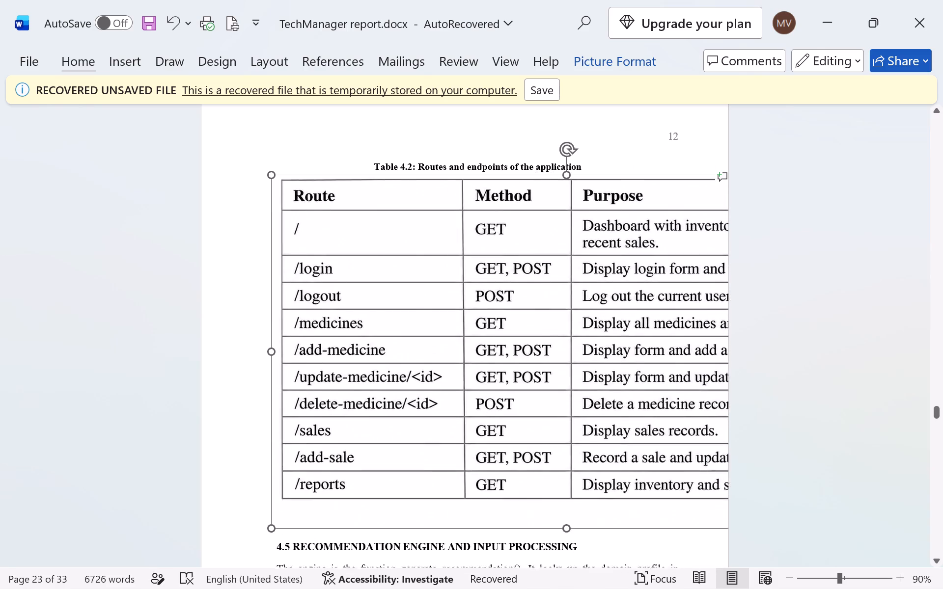
drag(712, 492, 942, 550)
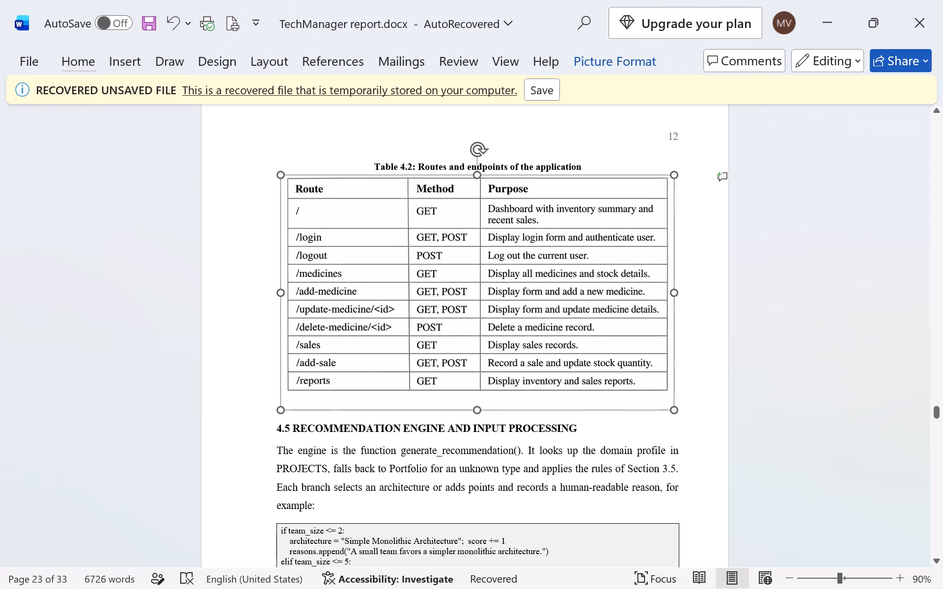
drag(942, 550, 934, 587)
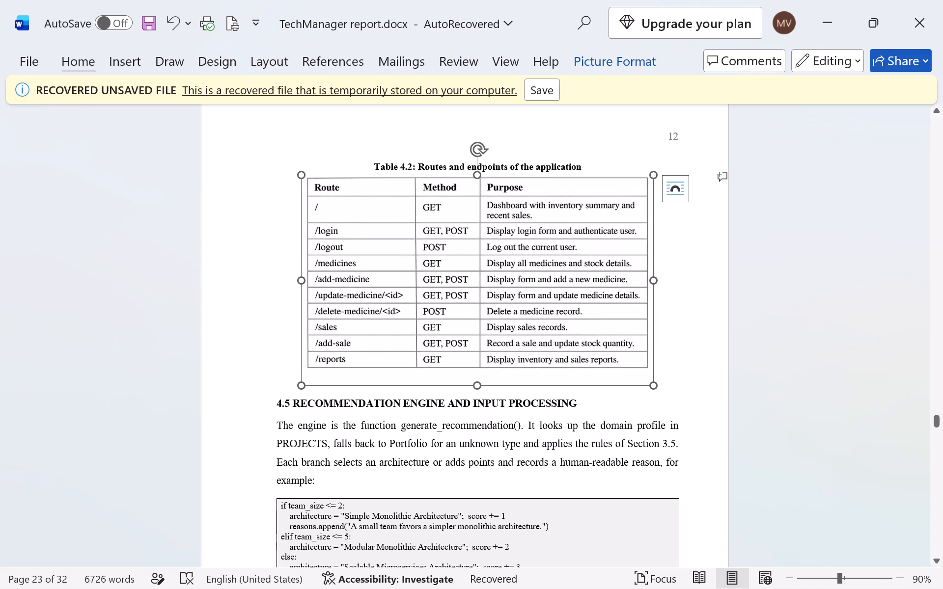
drag(301, 177, 403, 247)
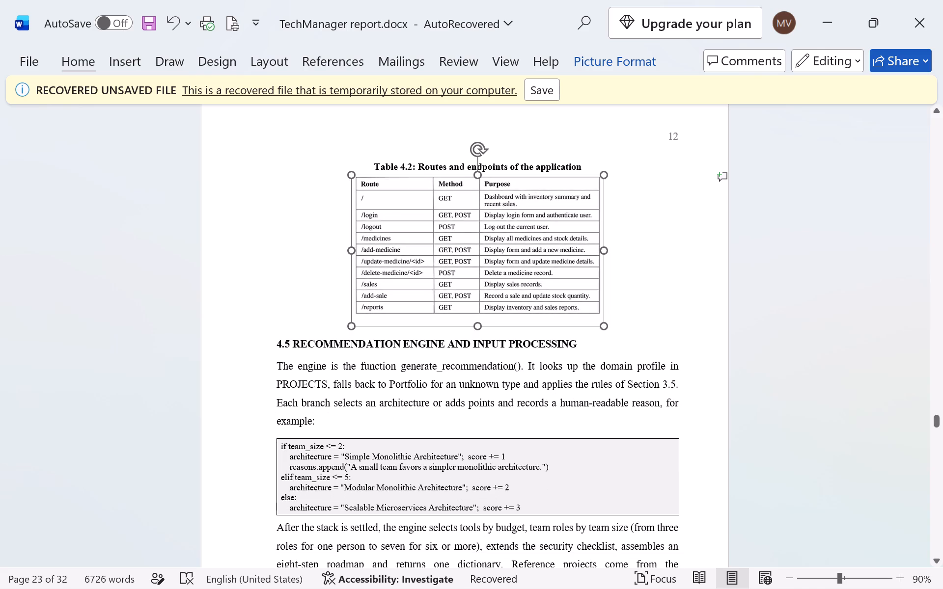
drag(403, 247, 402, 248)
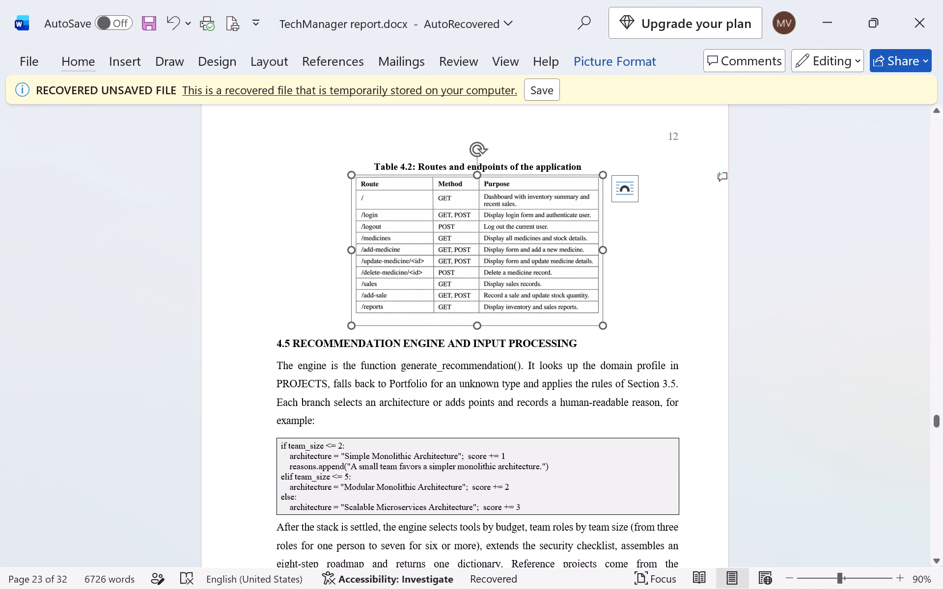
Widen the routes table picture horizontally, reduce its overall size slightly, and adjust its left side under the Table 4.2 caption.
drag(349, 250, 250, 243)
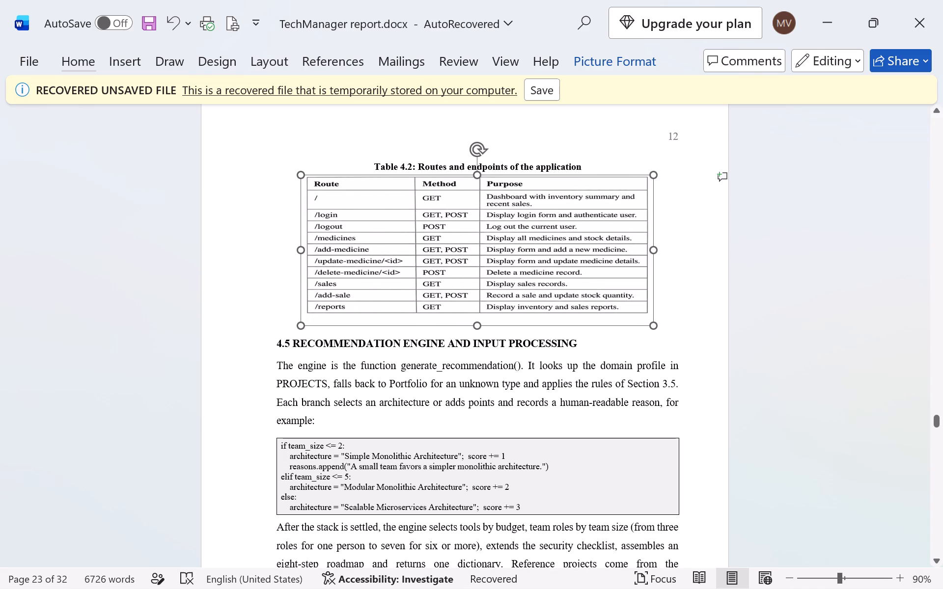
drag(250, 243, 249, 242)
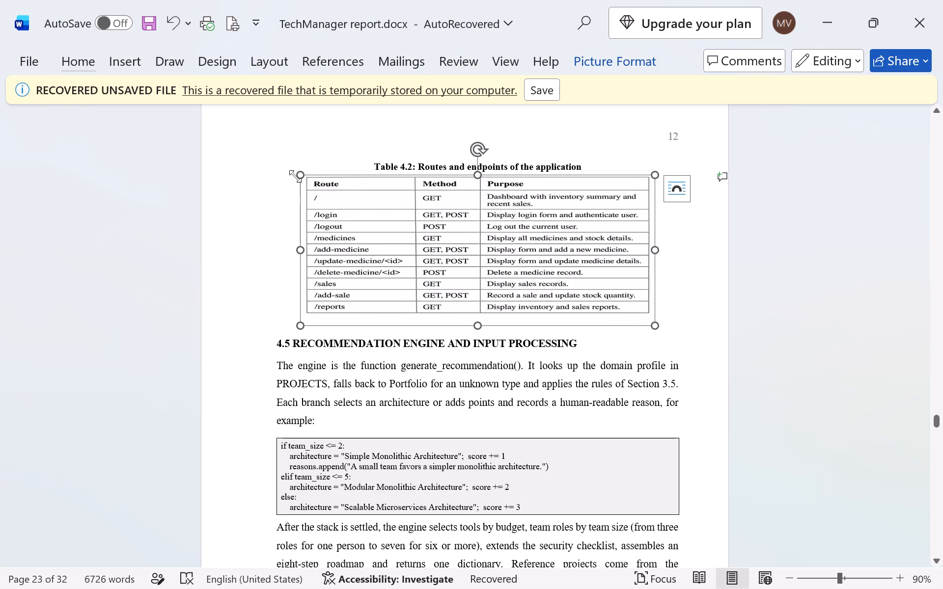
drag(296, 173, 338, 197)
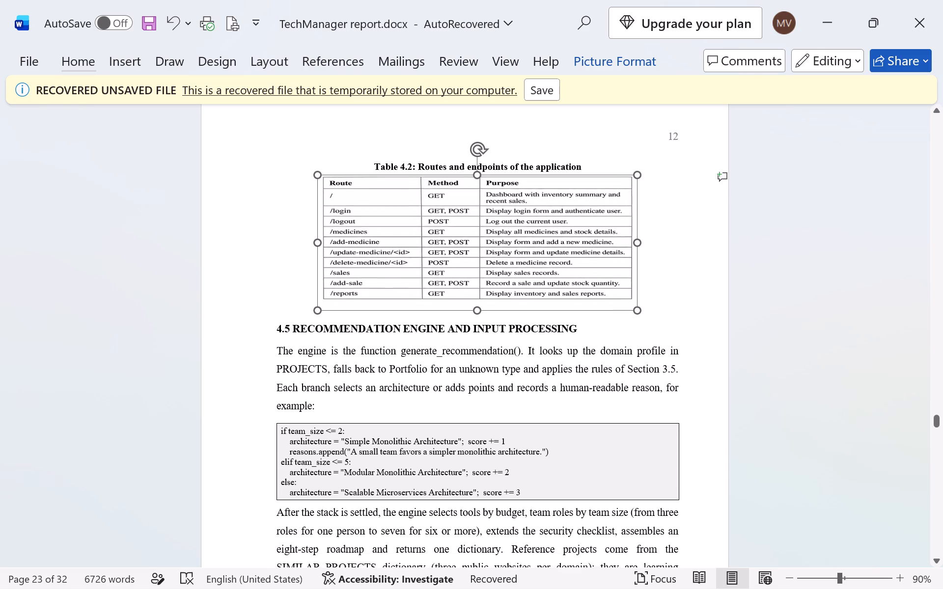
drag(338, 197, 349, 210)
drag(328, 234, 293, 241)
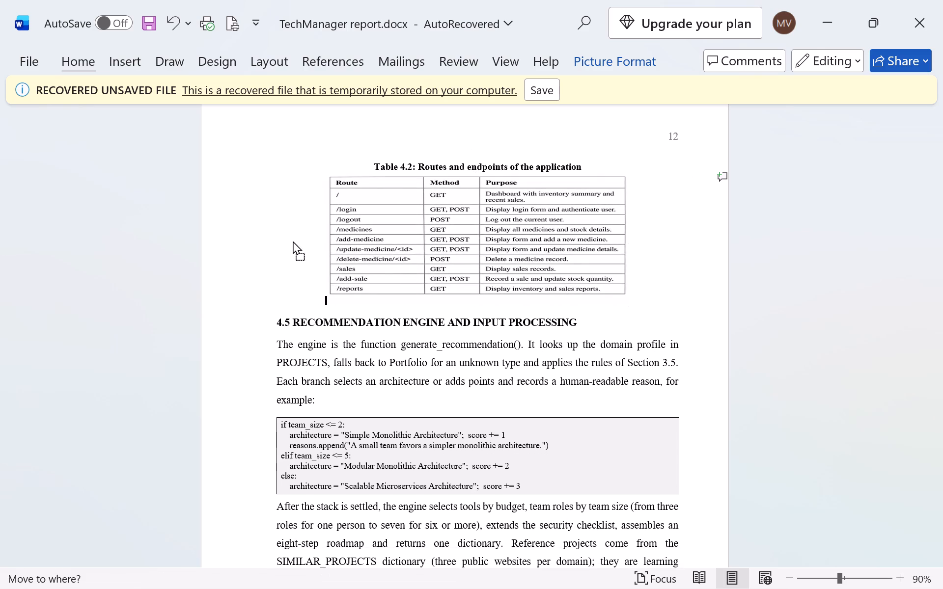
Widen the medical store routes table picture below the Table 4.2 caption, keeping it within the page margins.
drag(293, 241, 333, 236)
double_click(333, 236)
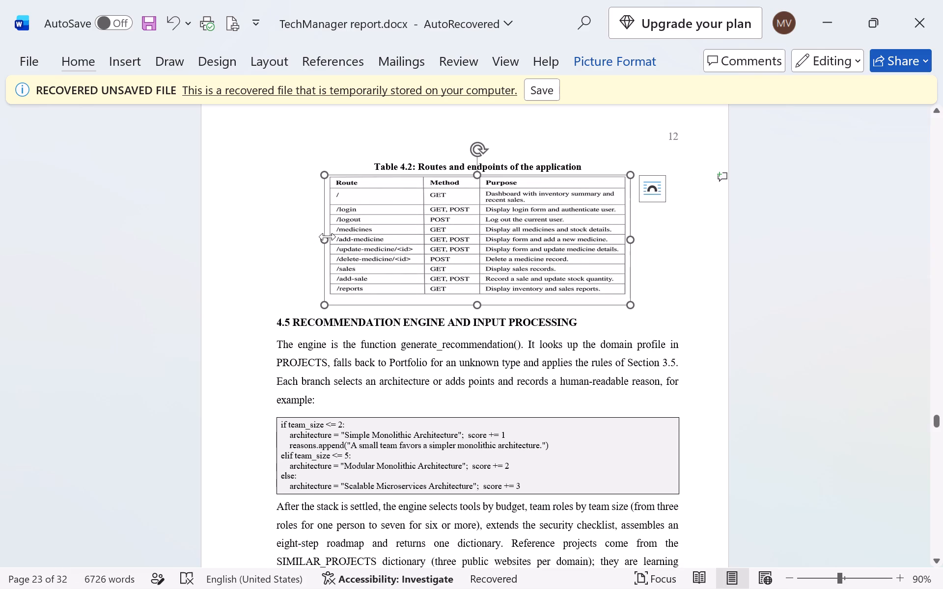
drag(328, 237, 285, 239)
click(670, 298)
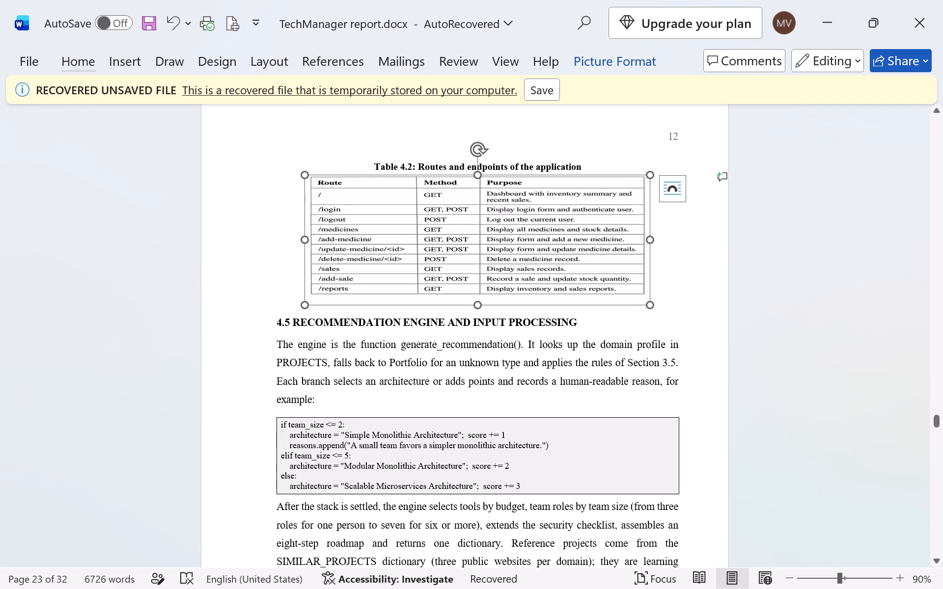
Examine the section 4.5 text on the recommendation engine and input processing, through to the start of section 4.6.
scroll(598, 292, down, 1)
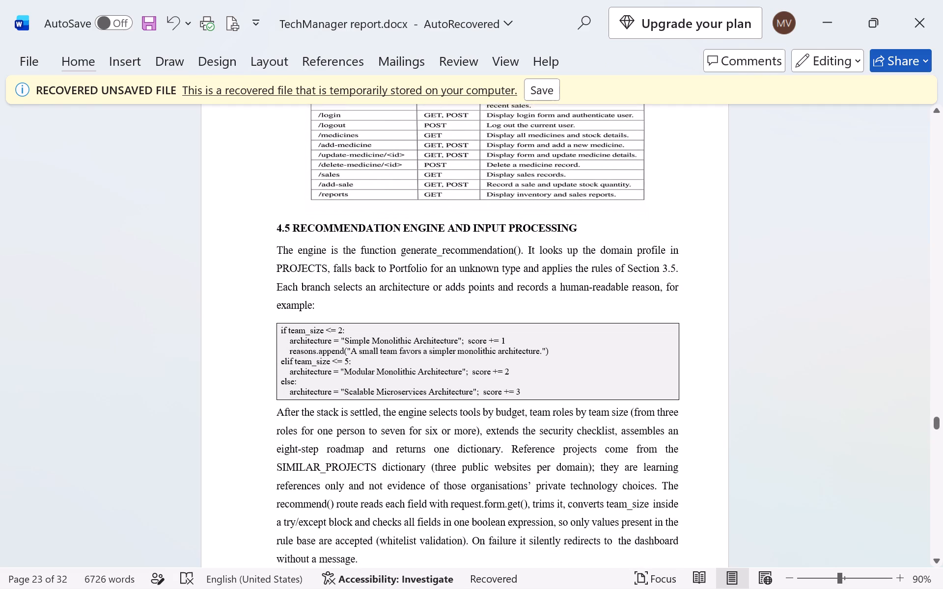
scroll(598, 292, down, 1)
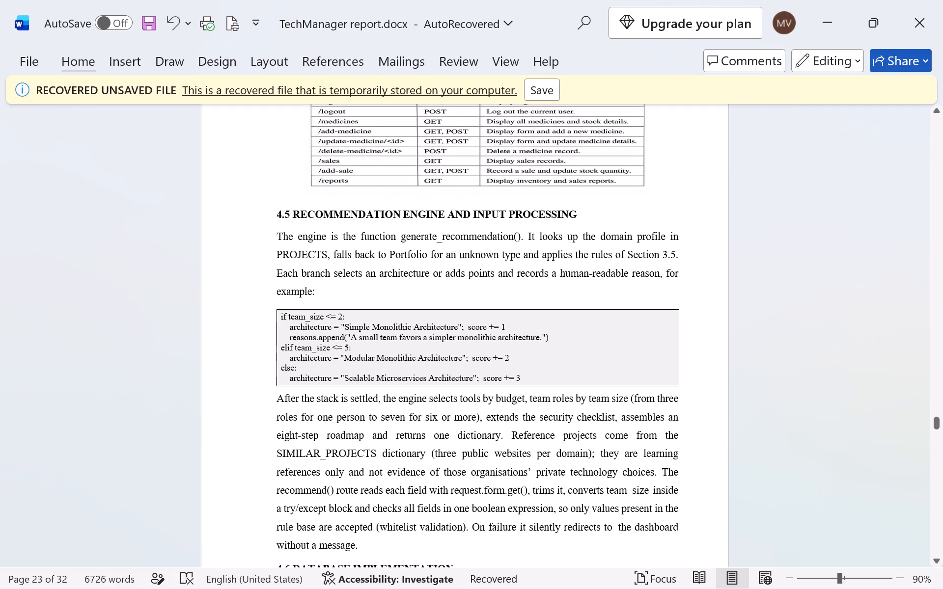
scroll(354, 316, down, 2)
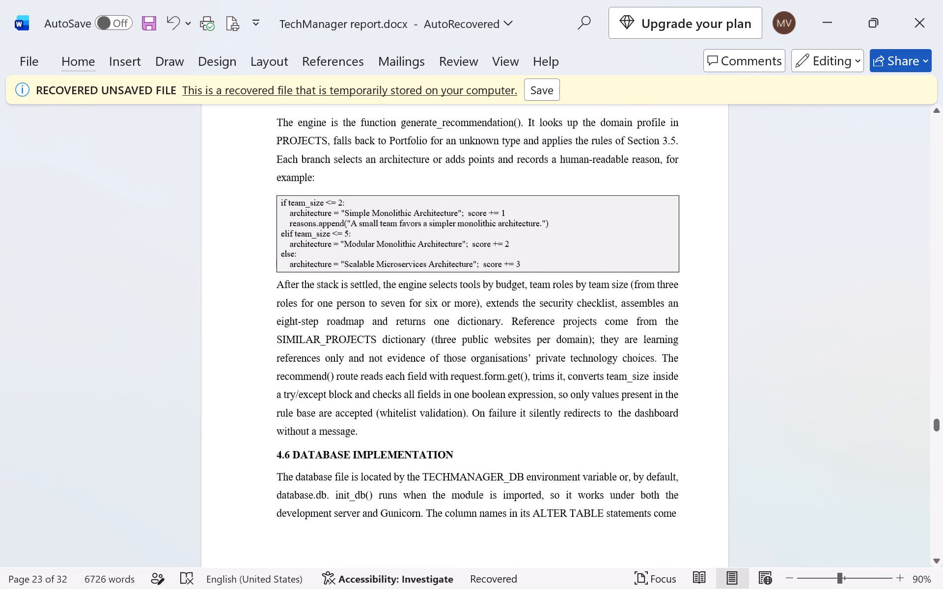
scroll(354, 316, up, 1)
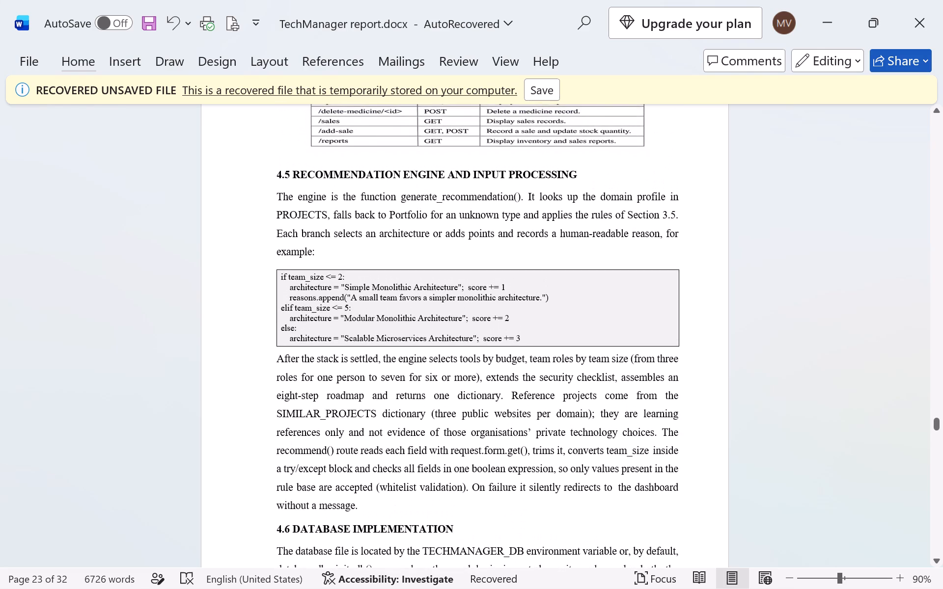
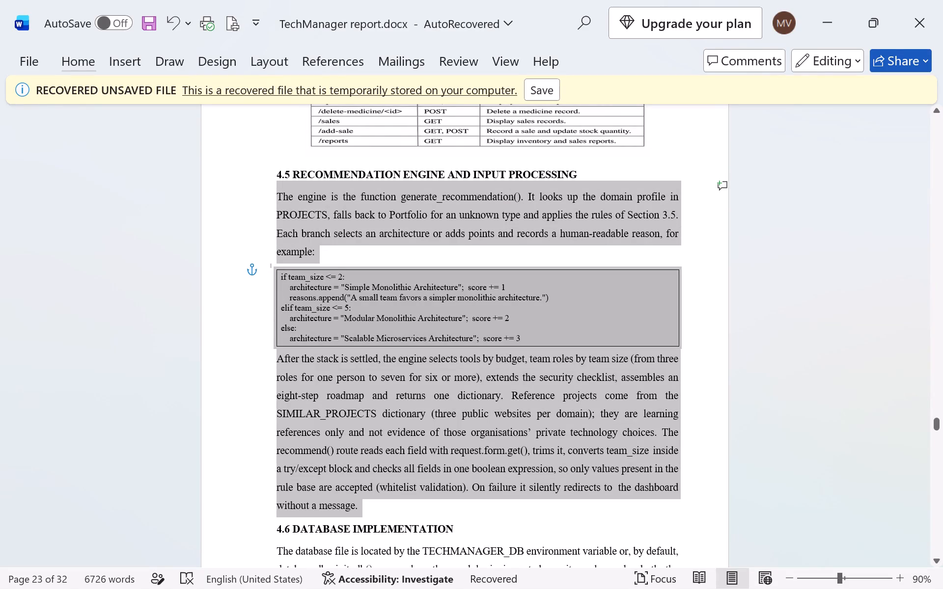
Replace the selected old body text and code box under heading 4.5 with the copied medical store recommendation and input processing text.
key(BackSpace)
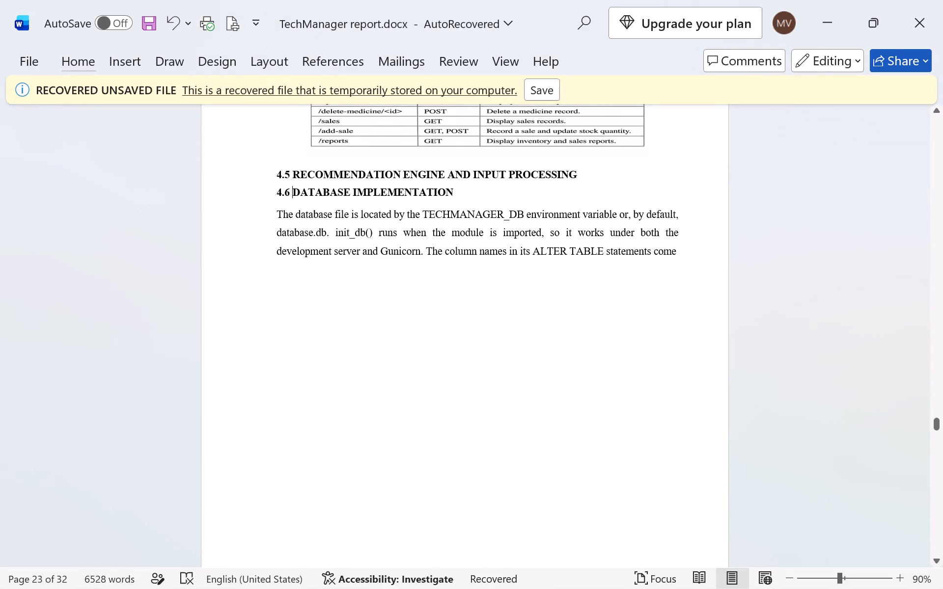
click(586, 170)
key(Return)
key(BackSpace)
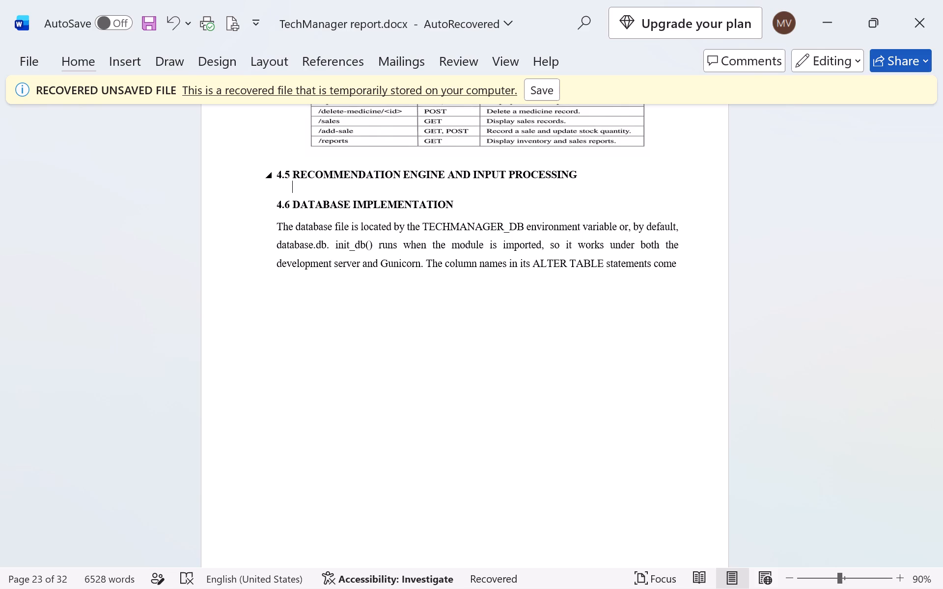
key(ctrl+v)
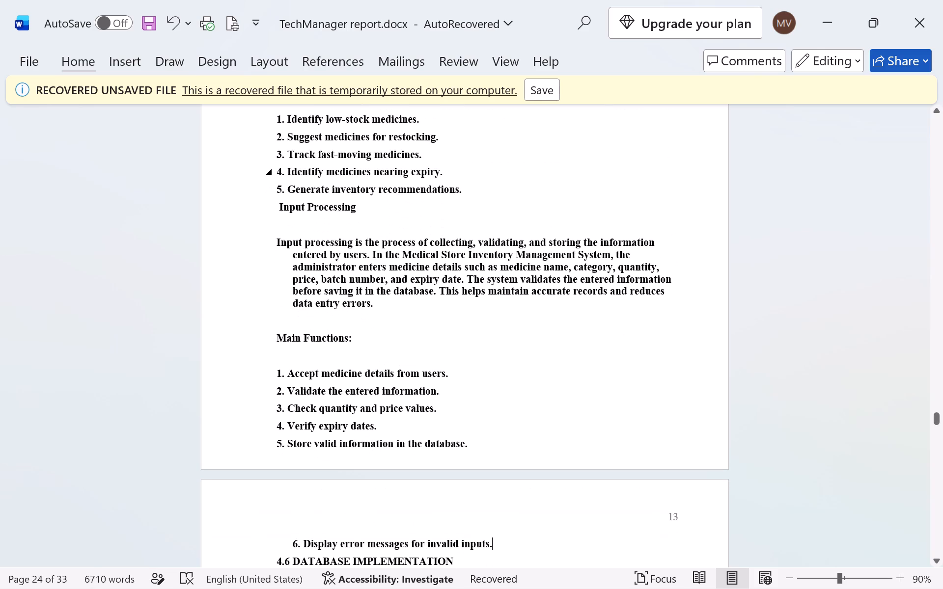
Remove bold from the section 4.5 body text, from the Recommendation Engine subheading through item 5, "Store valid information in the database.".
scroll(586, 170, up, 4)
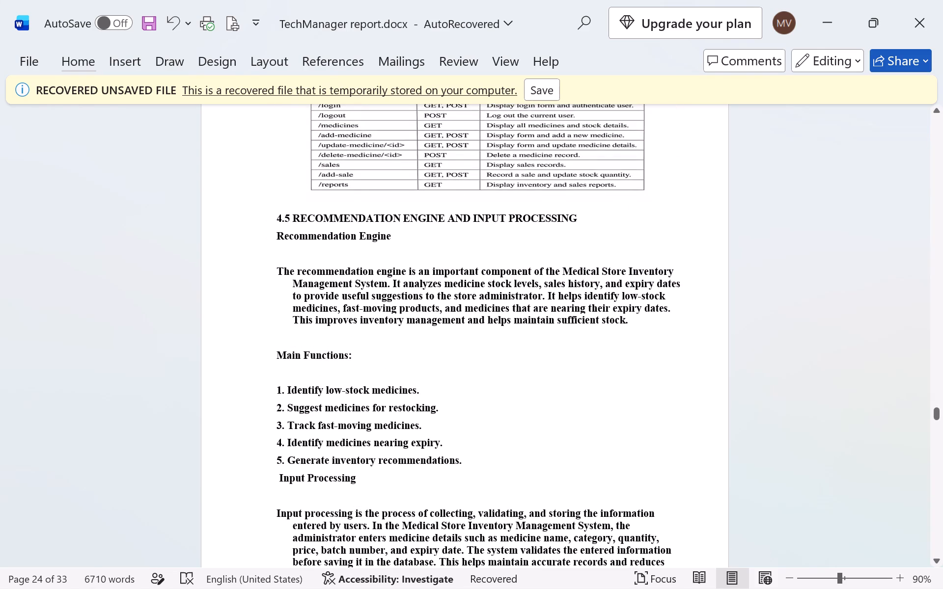
drag(269, 228, 376, 507)
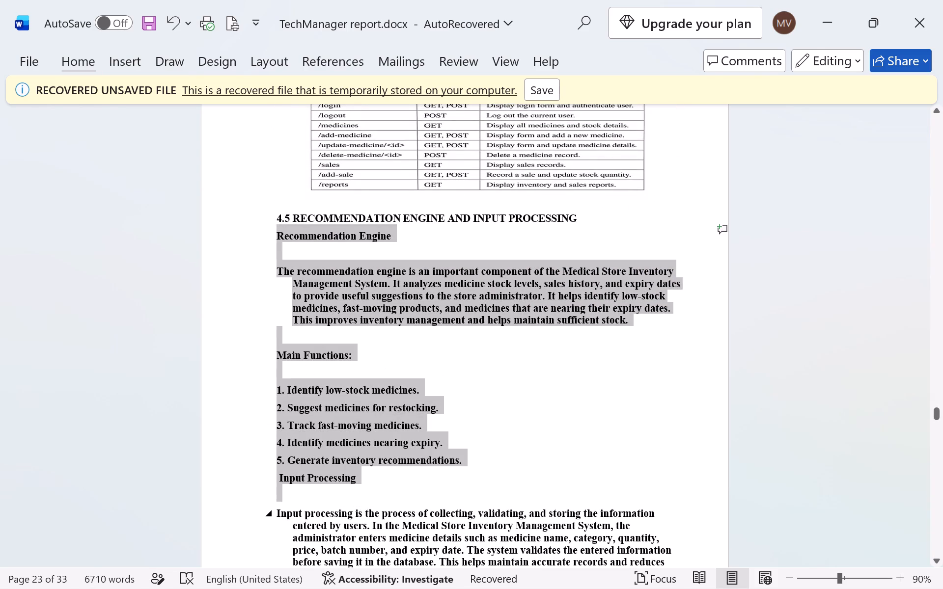
drag(376, 507, 398, 442)
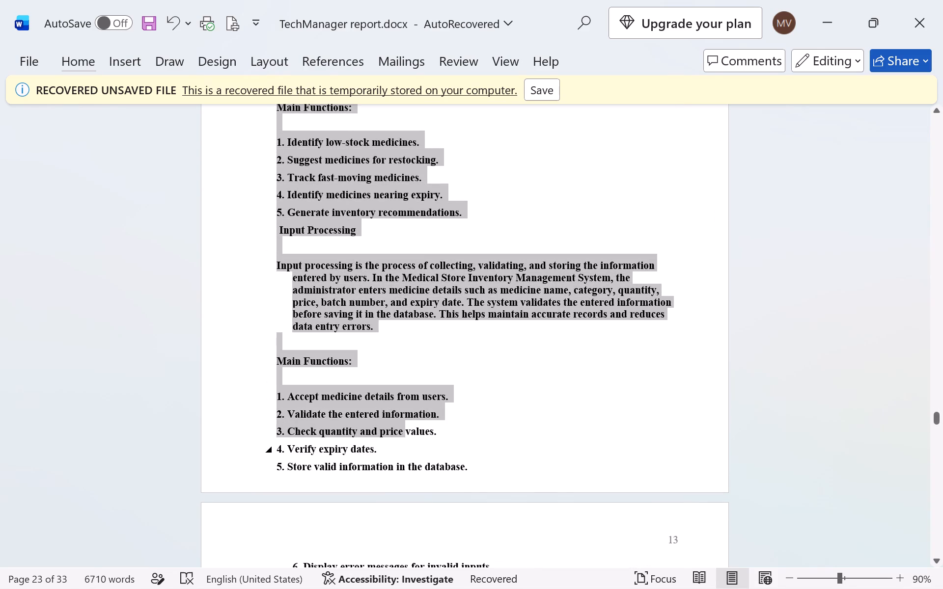
drag(398, 442, 436, 535)
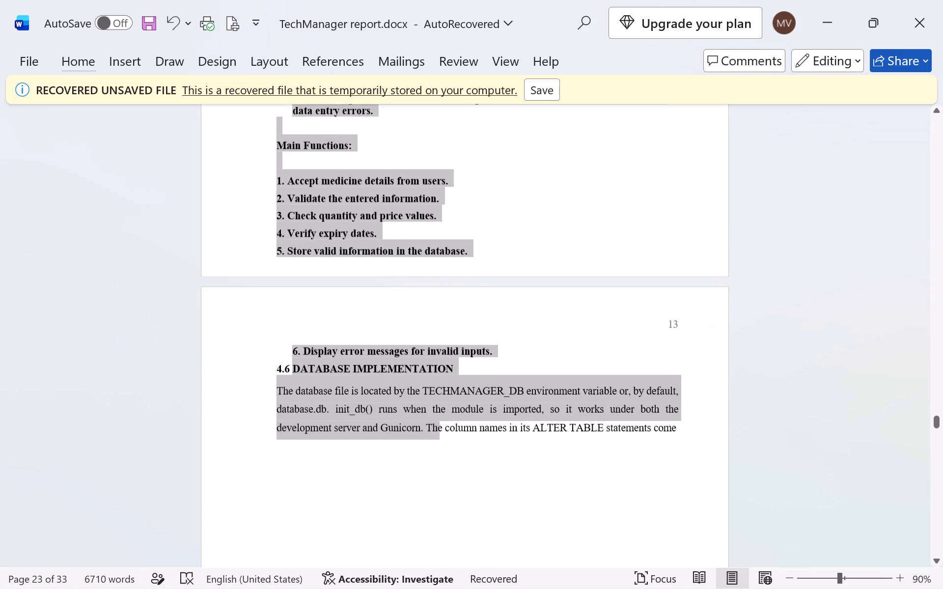
drag(436, 535, 477, 244)
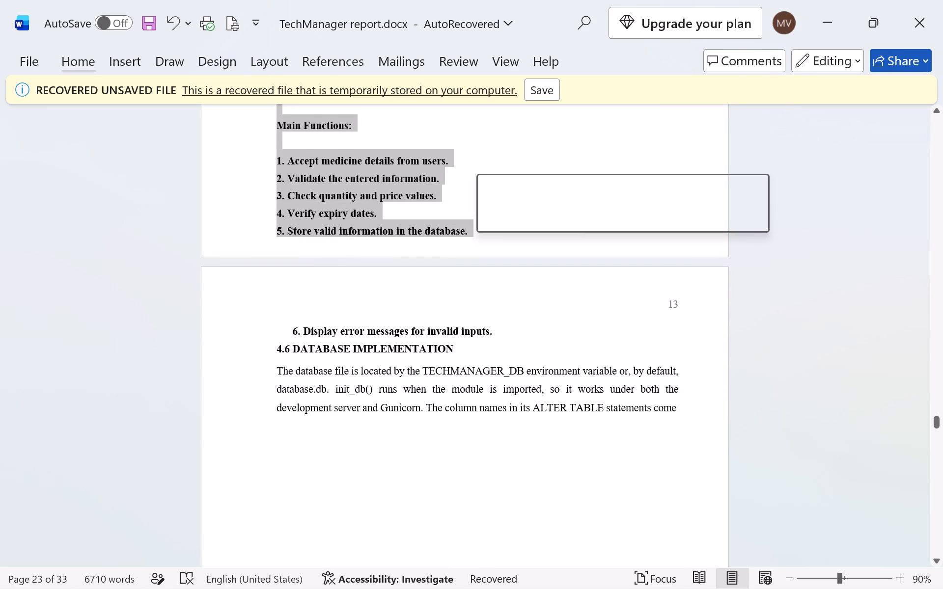
click(484, 209)
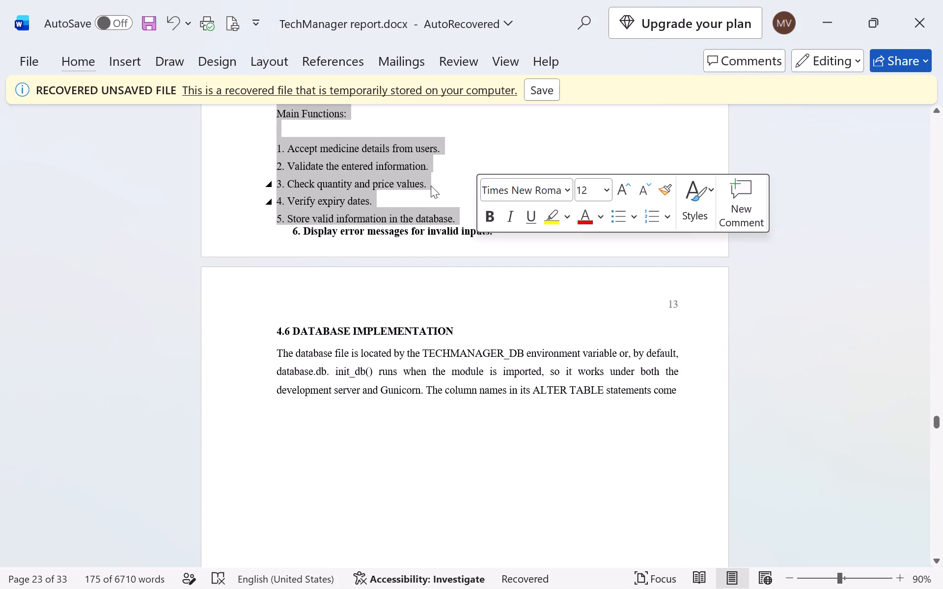
click(431, 186)
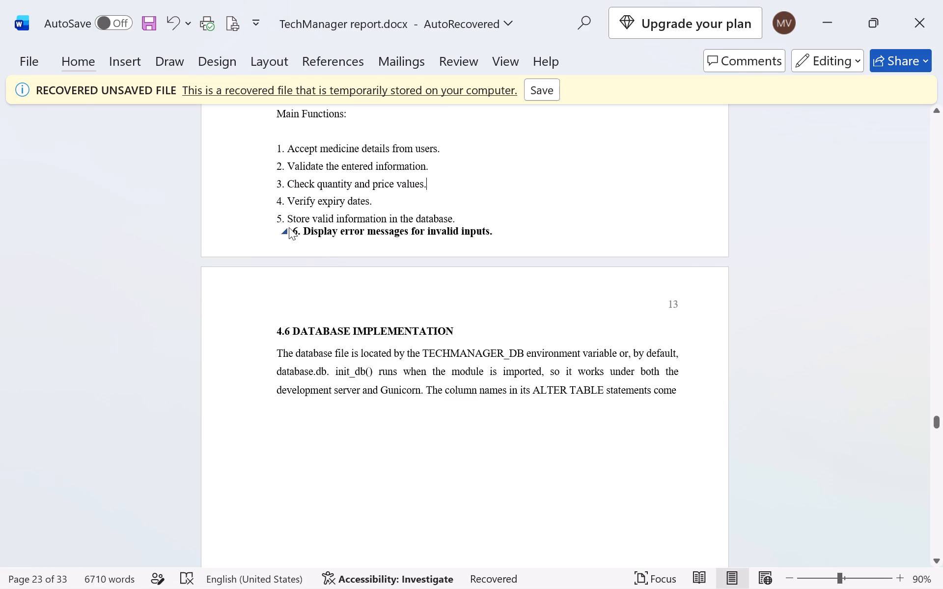
Delete the bold list item "6. Display error messages for invalid inputs." at the end of section 4.5.
click(487, 231)
key(BackSpace)
key(BackSpace)
key(BackSpace)
key(BackSpace)
key(BackSpace)
key(BackSpace)
key(BackSpace)
key(BackSpace)
key(BackSpace)
key(BackSpace)
key(BackSpace)
key(BackSpace)
key(BackSpace)
key(BackSpace)
key(BackSpace)
key(BackSpace)
key(BackSpace)
key(BackSpace)
key(BackSpace)
key(BackSpace)
key(BackSpace)
key(BackSpace)
key(BackSpace)
key(BackSpace)
key(BackSpace)
key(BackSpace)
key(BackSpace)
key(BackSpace)
key(BackSpace)
key(BackSpace)
key(BackSpace)
key(BackSpace)
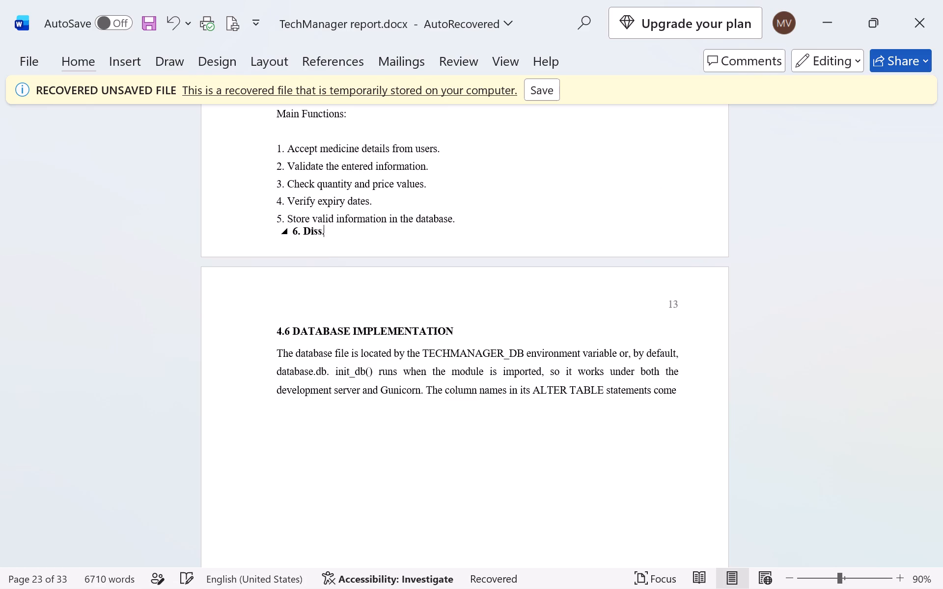
key(BackSpace)
key(BackSpace)
key(BackSpace)
key(BackSpace)
key(BackSpace)
key(BackSpace)
key(Right)
key(BackSpace)
key(Right)
key(BackSpace)
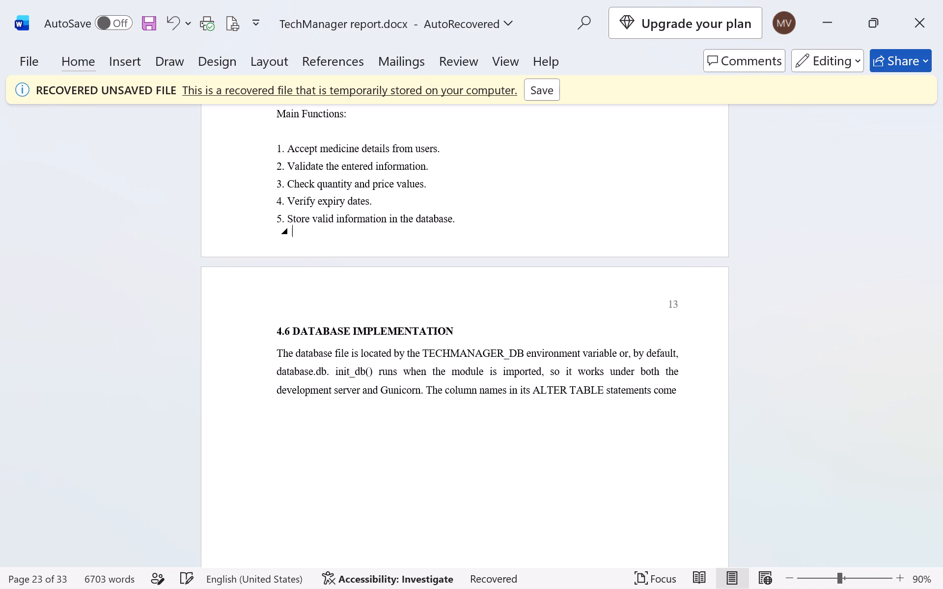
key(BackSpace)
key(BackSpace)
Delete the "Recommendation Engine" subheading line directly beneath the section 4.5 heading.
key(Up)
key(Up)
key(Up)
key(Up)
key(Up)
key(Up)
key(Up)
key(Up)
key(Up)
key(Up)
key(Up)
key(Up)
key(Up)
key(Up)
key(Up)
key(Up)
key(Up)
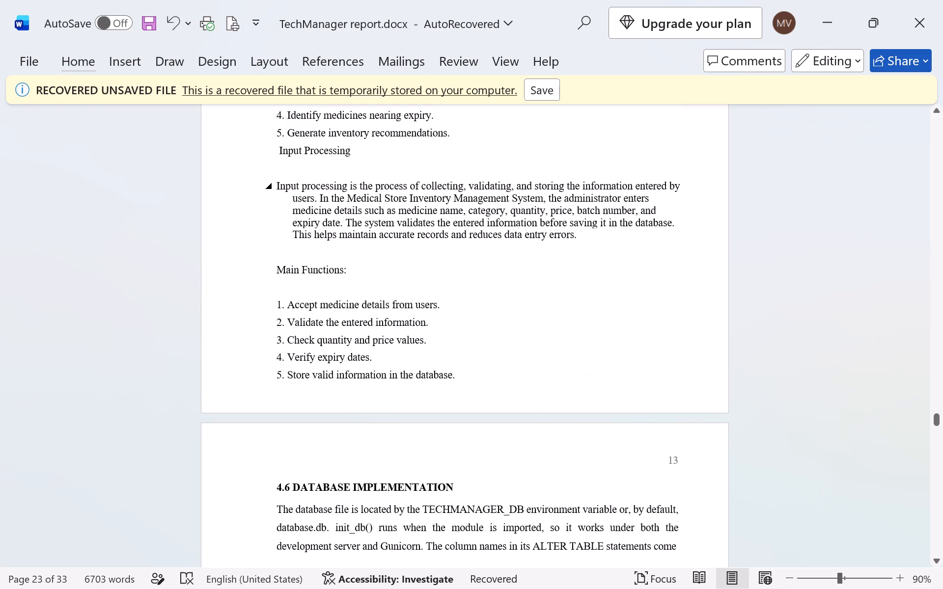
key(Down)
key(Down)
key(Down)
scroll(487, 231, up, 1)
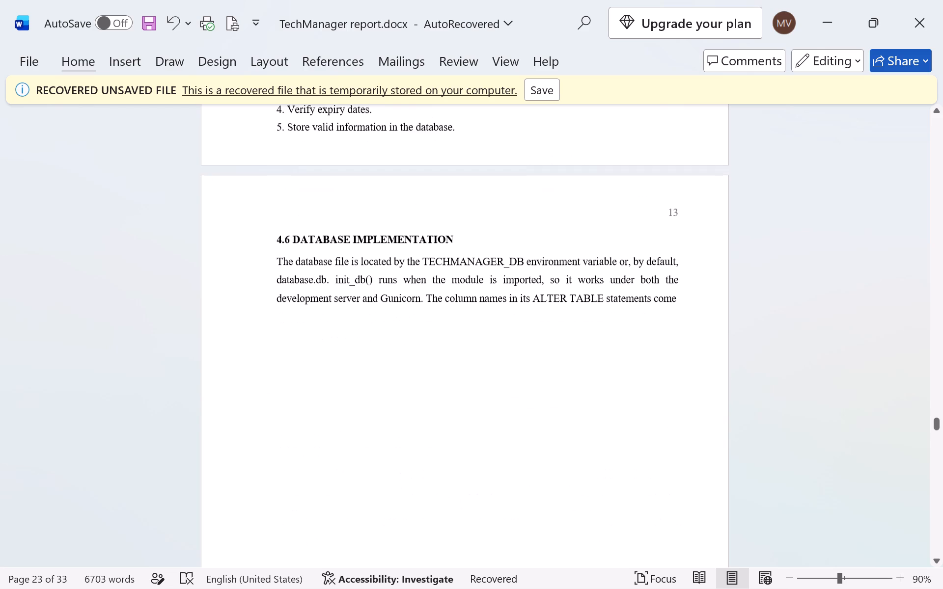
scroll(487, 231, up, 3)
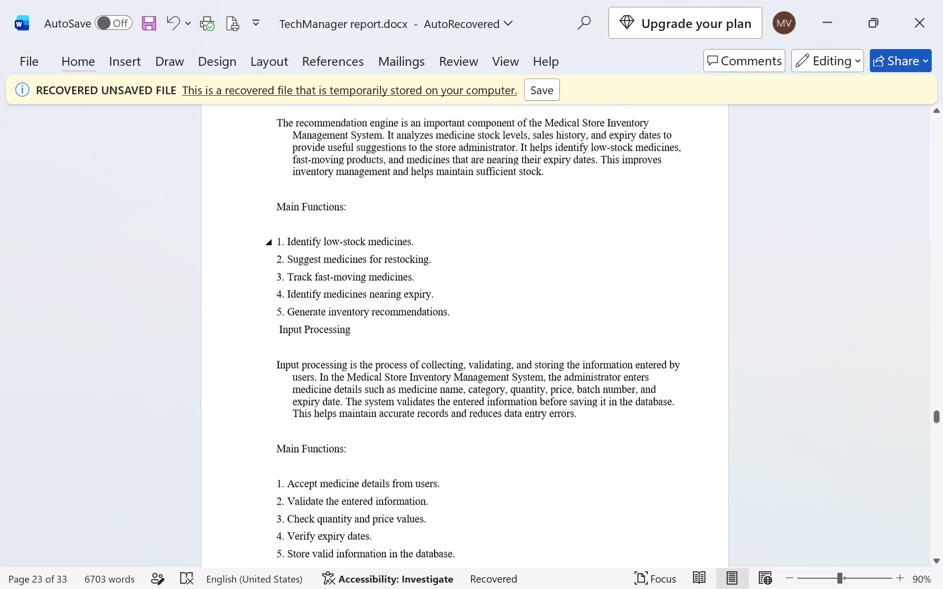
scroll(487, 231, up, 1)
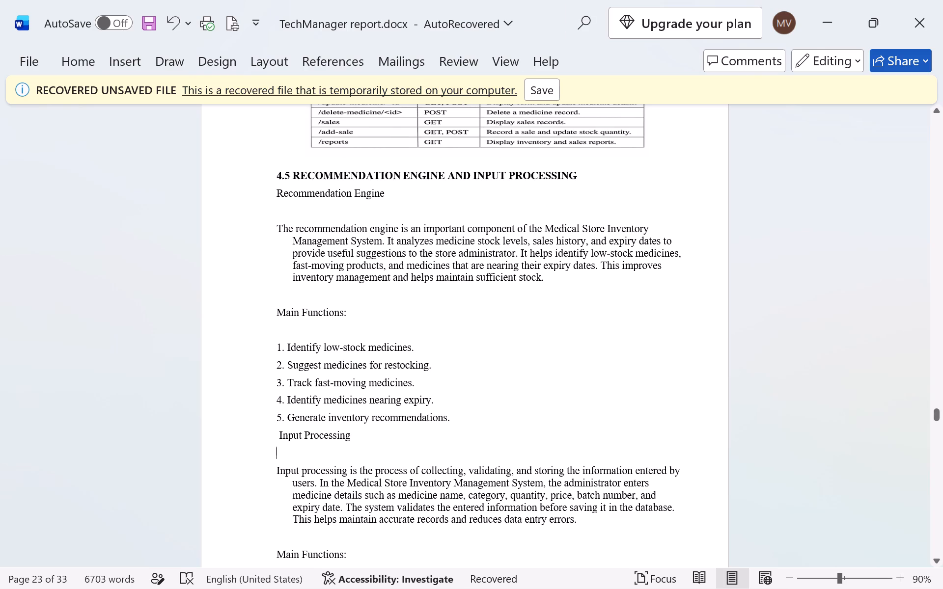
click(393, 202)
click(363, 201)
key(Up)
key(Right)
key(Right)
key(Right)
key(Right)
key(Right)
key(Right)
key(Right)
key(Right)
key(Right)
key(Right)
key(Right)
key(Right)
key(Right)
key(Right)
key(Right)
key(Right)
key(Right)
key(Right)
key(Right)
key(Right)
key(Right)
key(BackSpace)
key(BackSpace)
key(BackSpace)
key(BackSpace)
key(BackSpace)
key(BackSpace)
key(BackSpace)
key(BackSpace)
key(BackSpace)
key(BackSpace)
key(BackSpace)
key(BackSpace)
key(BackSpace)
key(BackSpace)
key(BackSpace)
key(BackSpace)
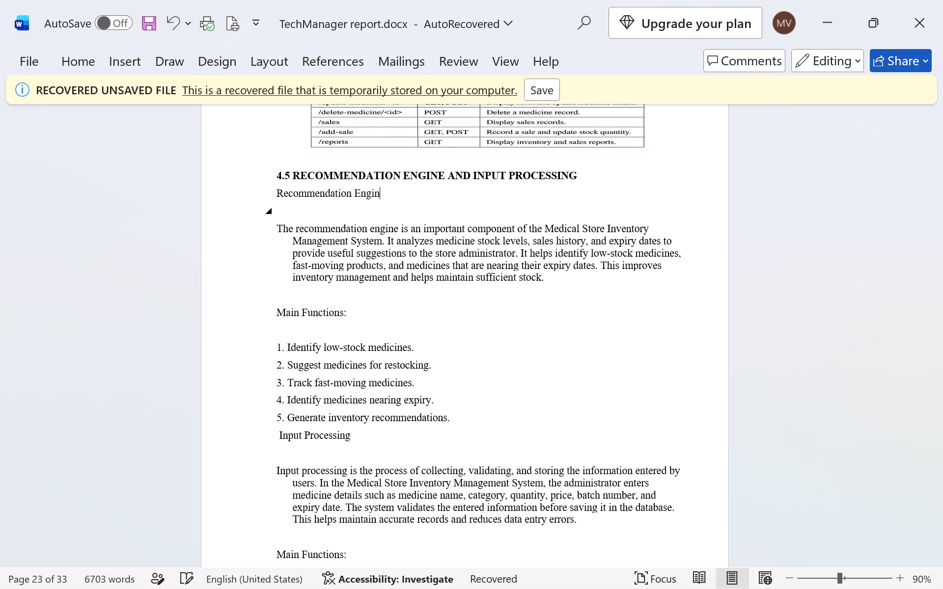
key(BackSpace)
key(BackSpace)
key(BackSpace)
key(BackSpace)
key(BackSpace)
key(BackSpace)
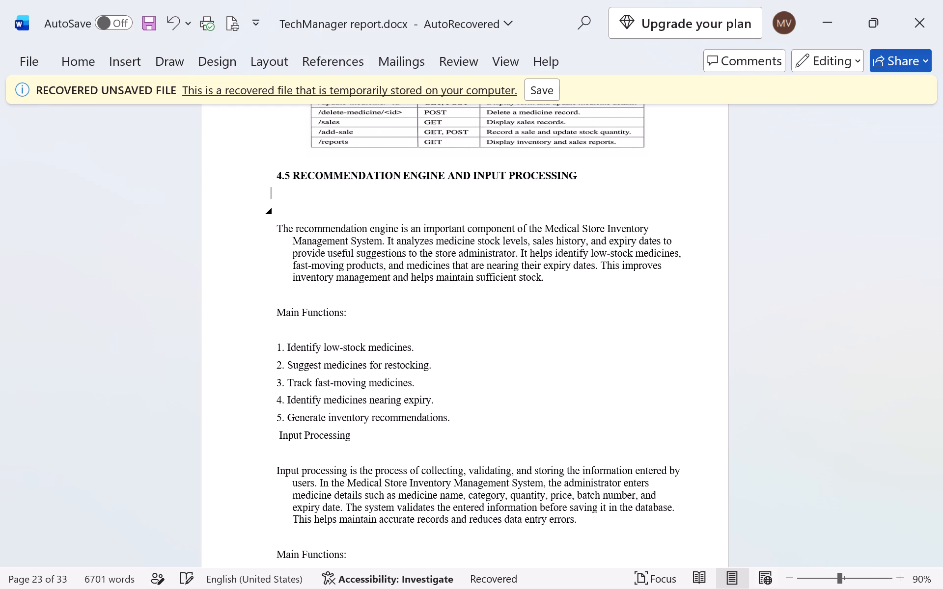
key(BackSpace)
key(BackSpace)
Restore the missing capital G at the end of the section 4.5 heading so it ends in "PROCESSING".
key(Down)
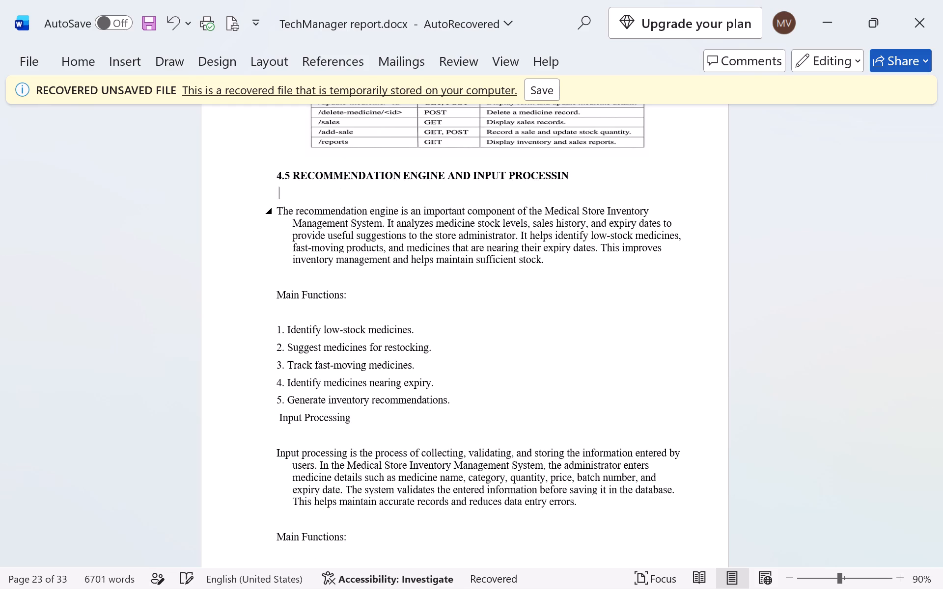
key(Up)
key(g)
key(BackSpace)
key(shift+g)
Remove the hanging indent from the first section 4.5 paragraph, beginning "The recommendation engine is an important component".
key(Down)
key(Down)
key(Down)
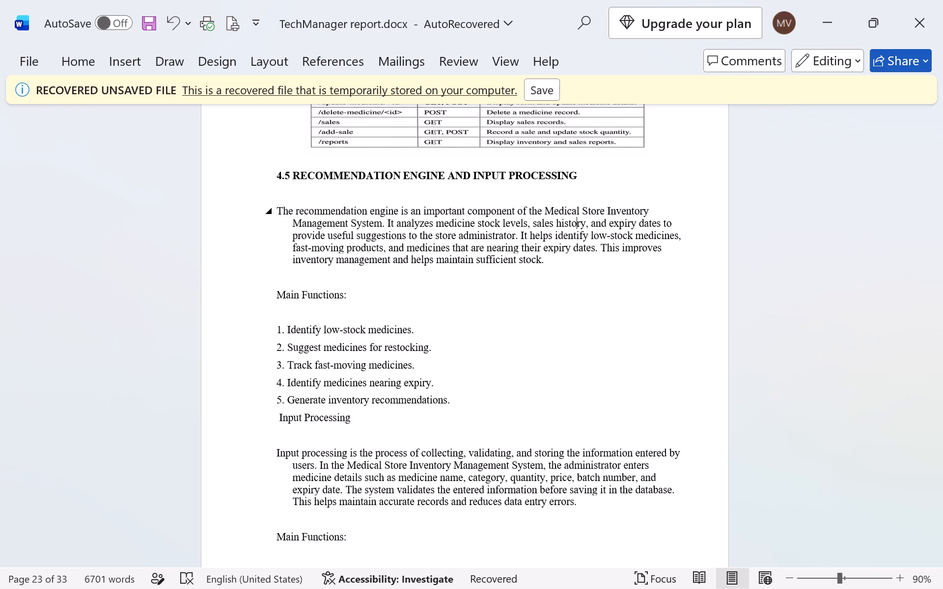
key(Up)
key(Left)
key(Left)
key(Left)
key(Left)
key(Left)
key(Left)
key(Left)
key(Left)
key(Left)
key(Left)
key(Left)
key(Left)
key(Left)
key(Left)
key(Left)
key(Left)
key(Left)
key(Left)
key(Left)
key(Left)
key(Left)
key(Left)
key(Left)
key(Left)
key(Left)
key(Left)
key(Left)
key(Left)
key(Left)
key(Left)
key(Left)
key(Left)
key(BackSpace)
key(BackSpace)
key(BackSpace)
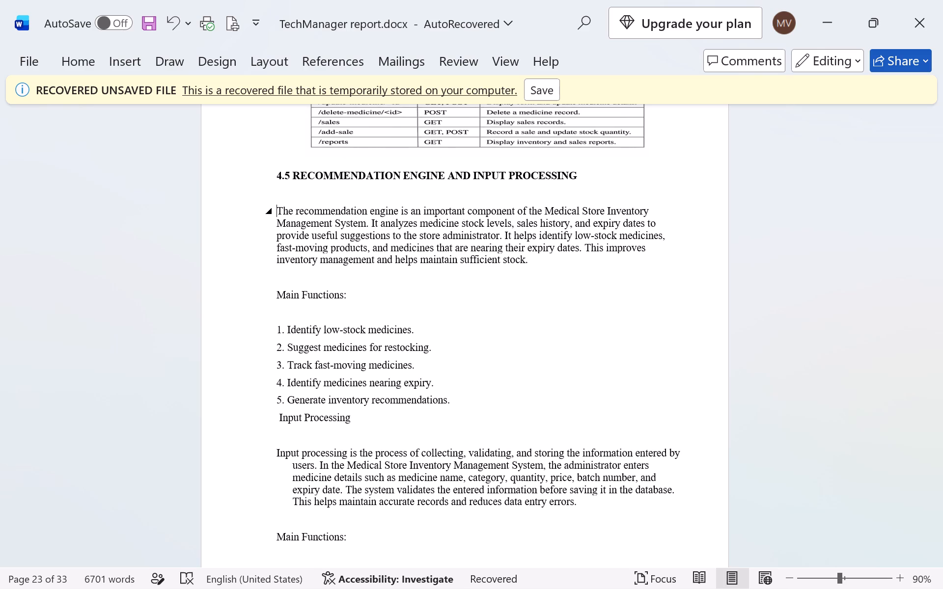
Delete the blank line between the section 4.5 heading and its first paragraph.
key(Up)
key(BackSpace)
key(BackSpace)
Delete the blank lines directly above and below the first "Main Functions:" line in section 4.5.
key(Down)
key(Down)
key(Down)
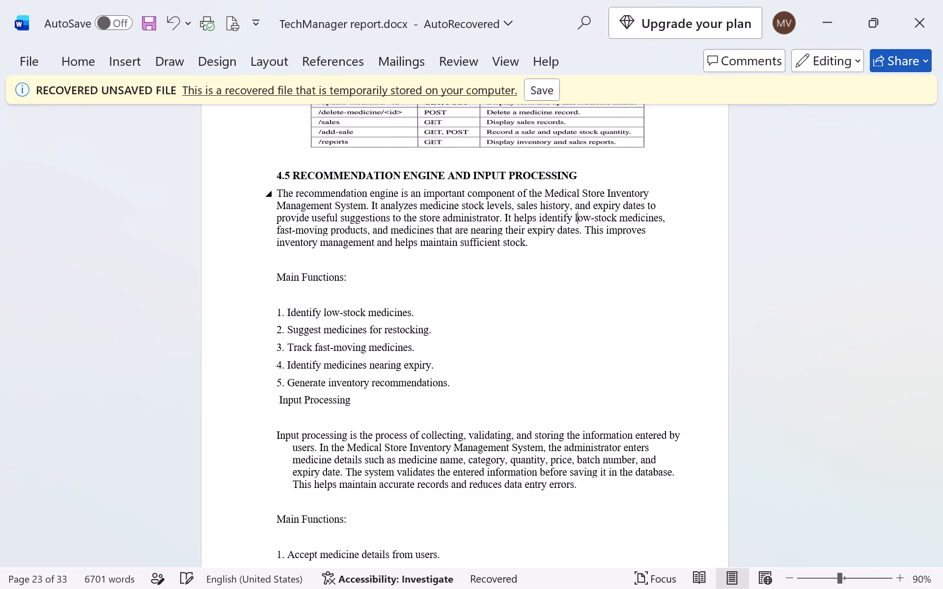
key(Down)
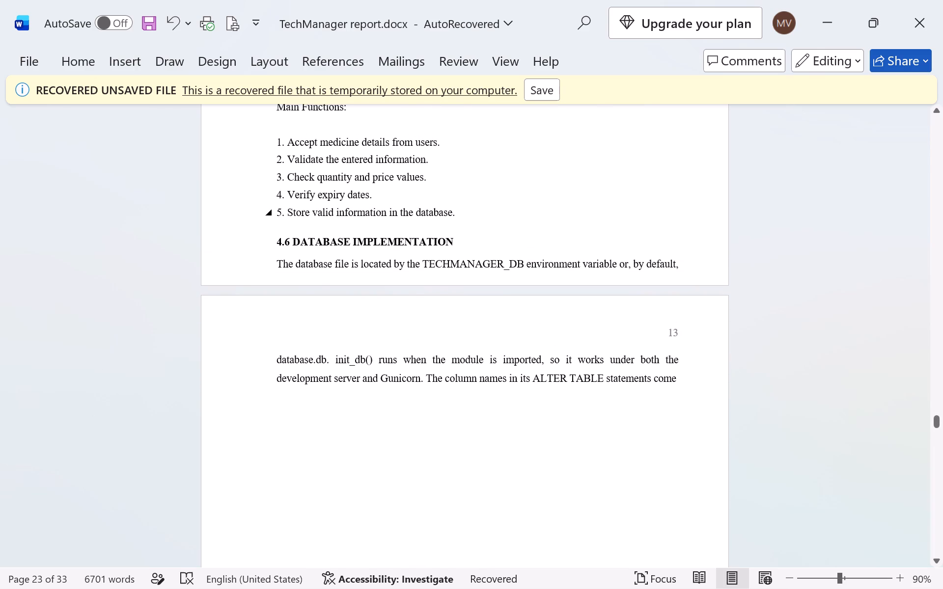
scroll(363, 201, up, 4)
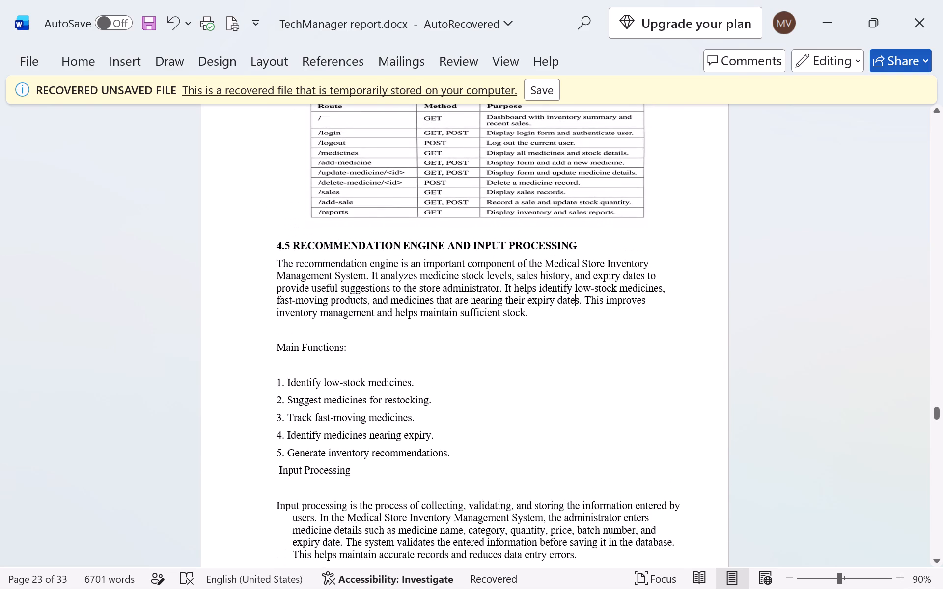
drag(340, 365, 342, 351)
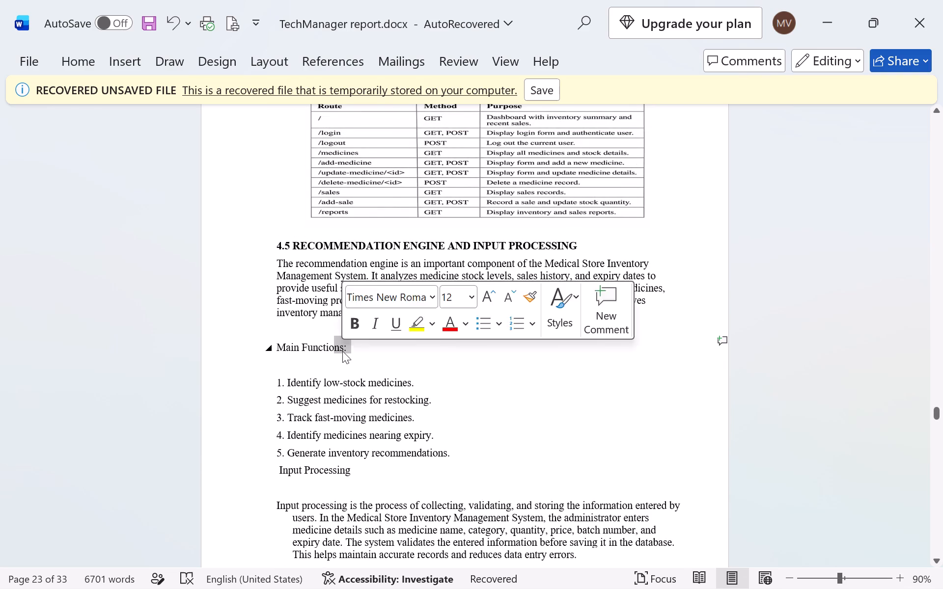
click(342, 351)
click(280, 335)
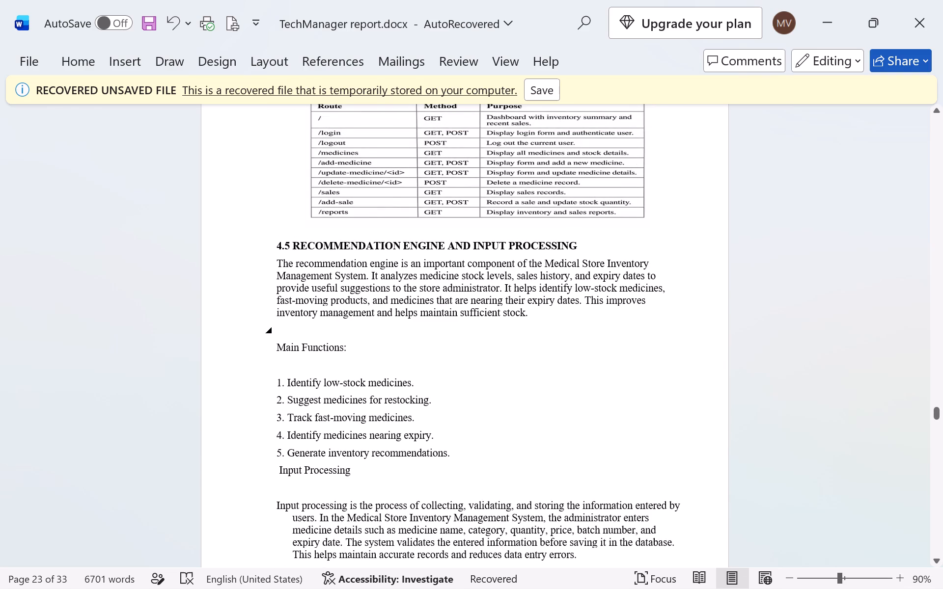
key(BackSpace)
key(BackSpace)
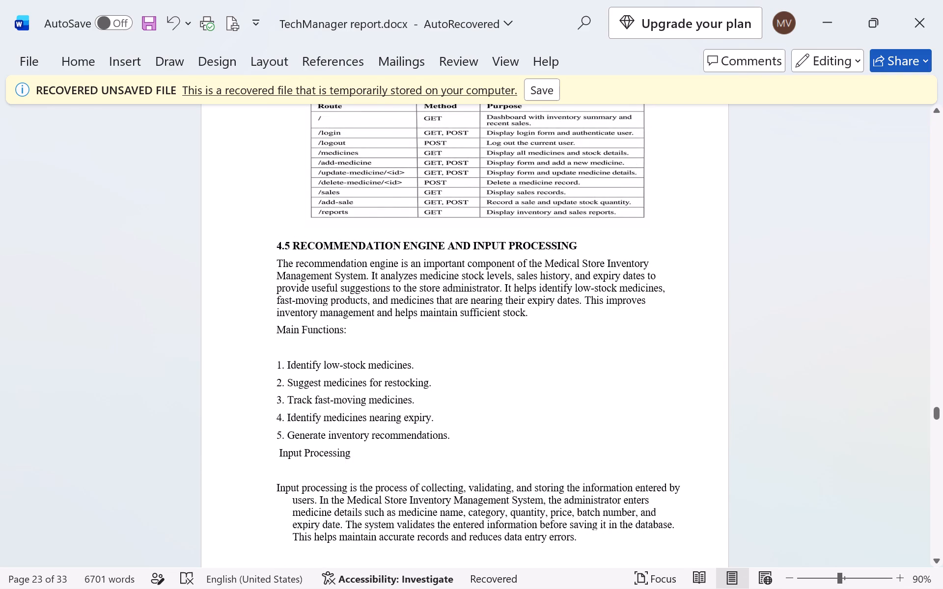
click(297, 345)
key(BackSpace)
key(BackSpace)
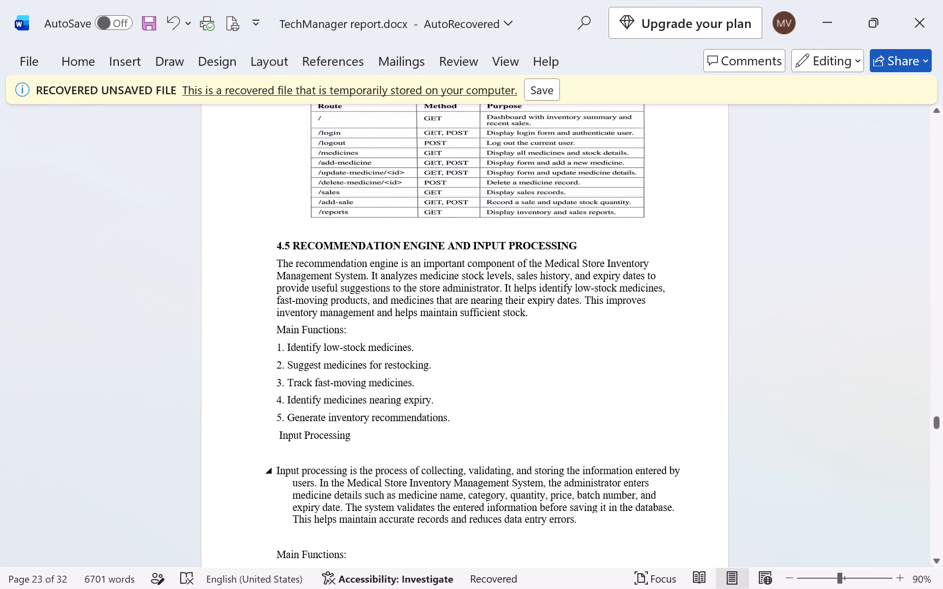
Delete the blank line between the "Input Processing" subheading and the paragraph beneath it.
click(298, 458)
Delete the remaining blank line between the "Input Processing" subheading and its paragraph in section 4.5.
key(BackSpace)
key(BackSpace)
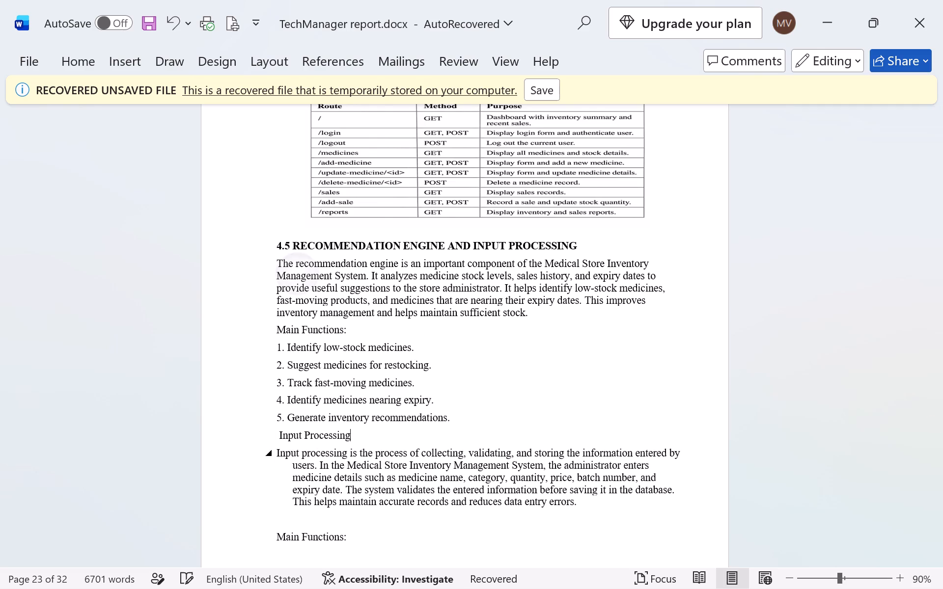
Delete the blank lines directly below and above the second "Main Functions:" line, under Input Processing in section 4.5.
scroll(298, 458, down, 2)
scroll(298, 458, right, 1)
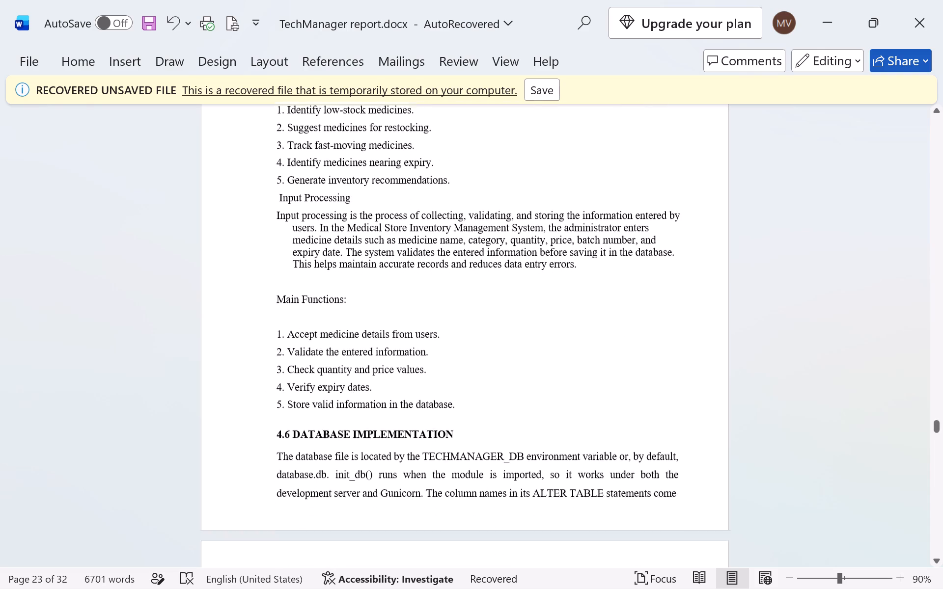
scroll(298, 458, right, 2)
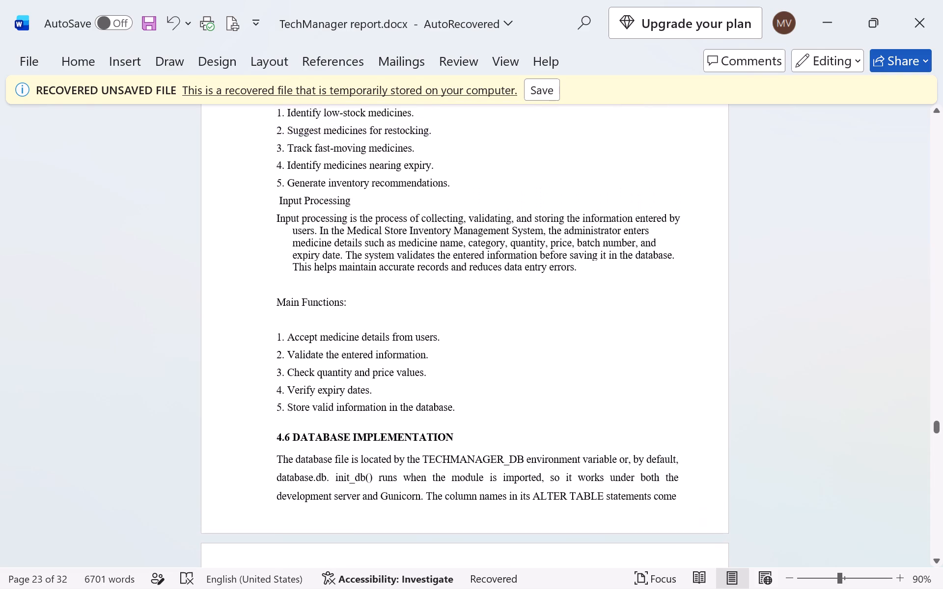
scroll(298, 458, up, 2)
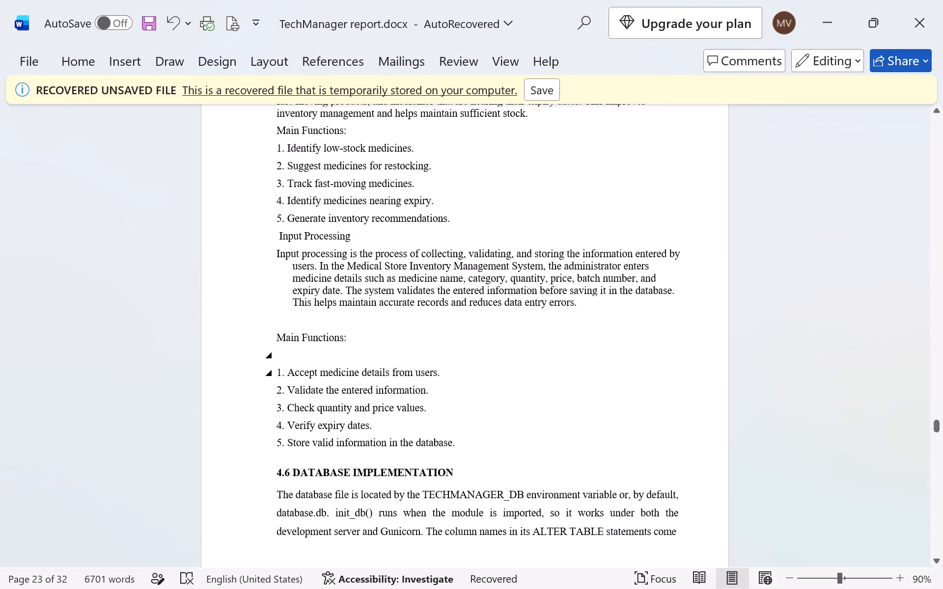
click(285, 355)
key(BackSpace)
key(BackSpace)
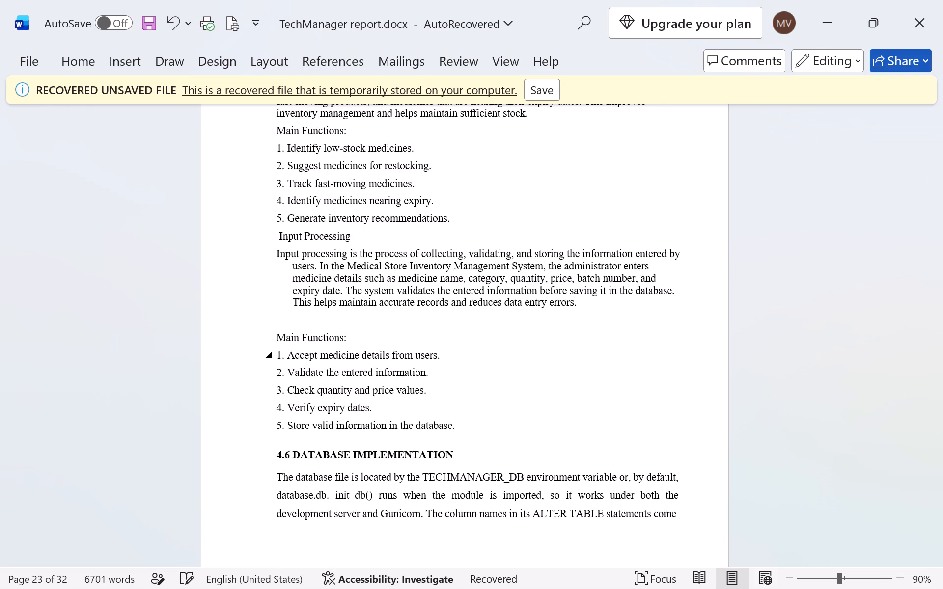
click(290, 317)
key(BackSpace)
key(BackSpace)
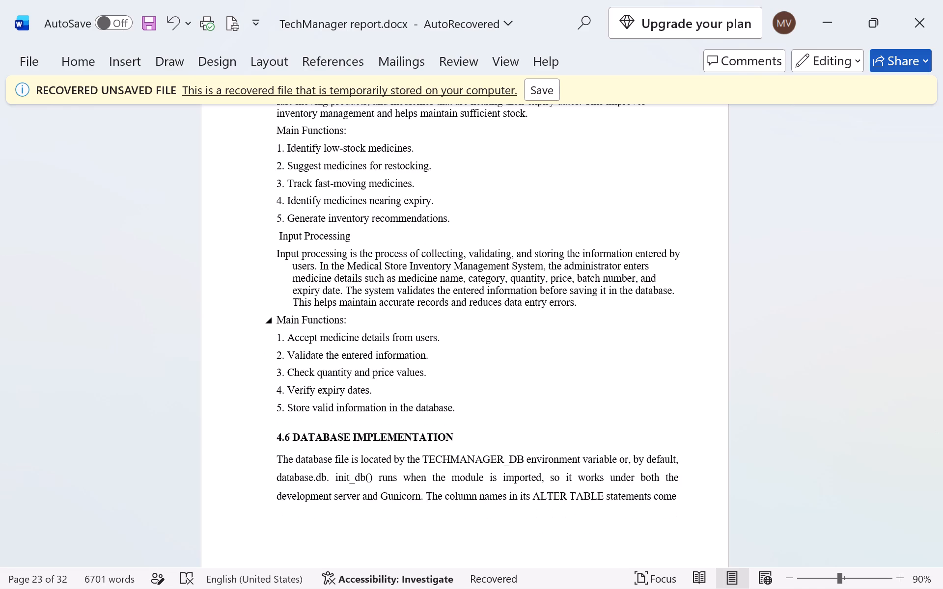
Remove the hanging indent from the section 4.5 paragraph beginning "Input processing is the process of collecting".
click(281, 252)
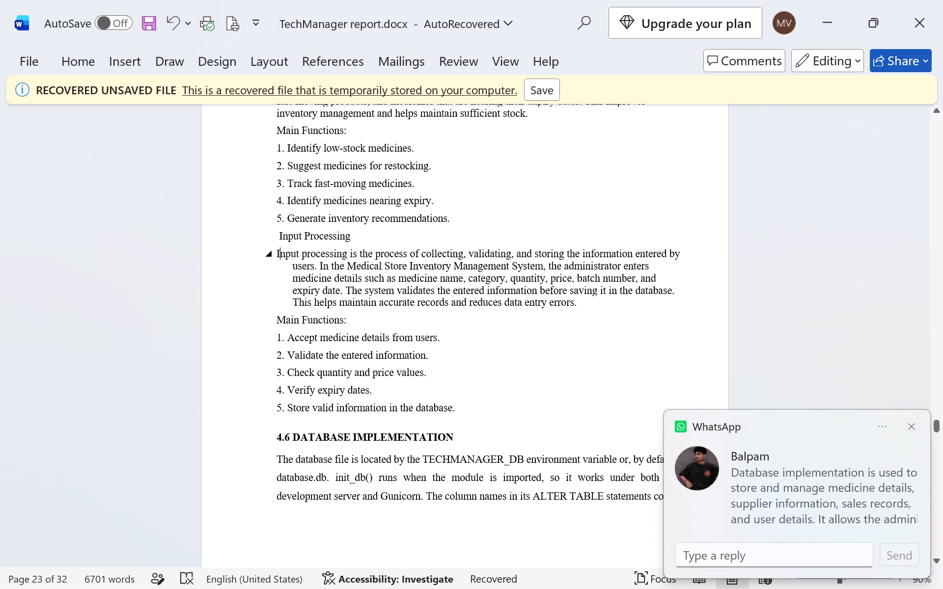
key(Left)
key(BackSpace)
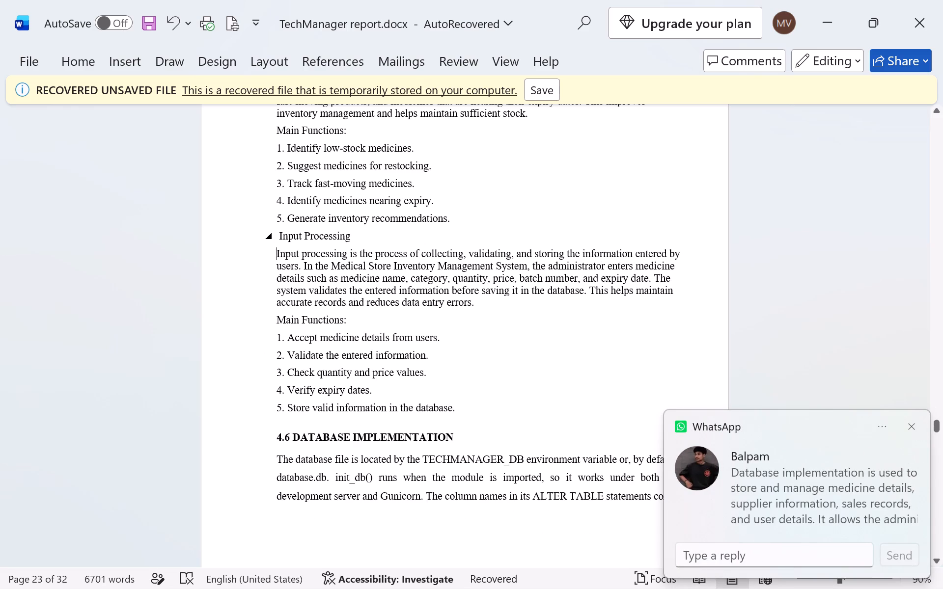
Remove the leading space before the "Input Processing" subheading so it aligns with the surrounding text.
click(281, 234)
key(Left)
key(BackSpace)
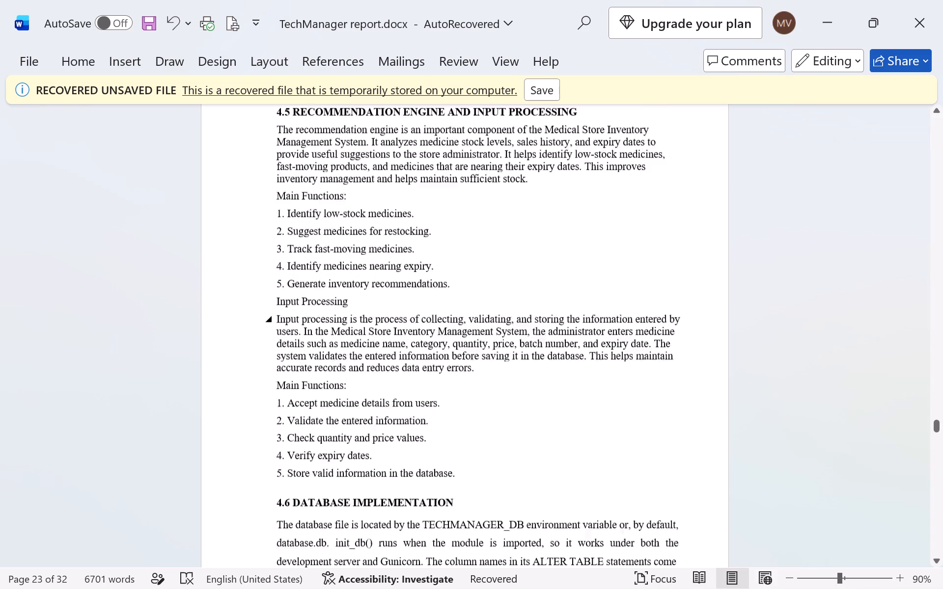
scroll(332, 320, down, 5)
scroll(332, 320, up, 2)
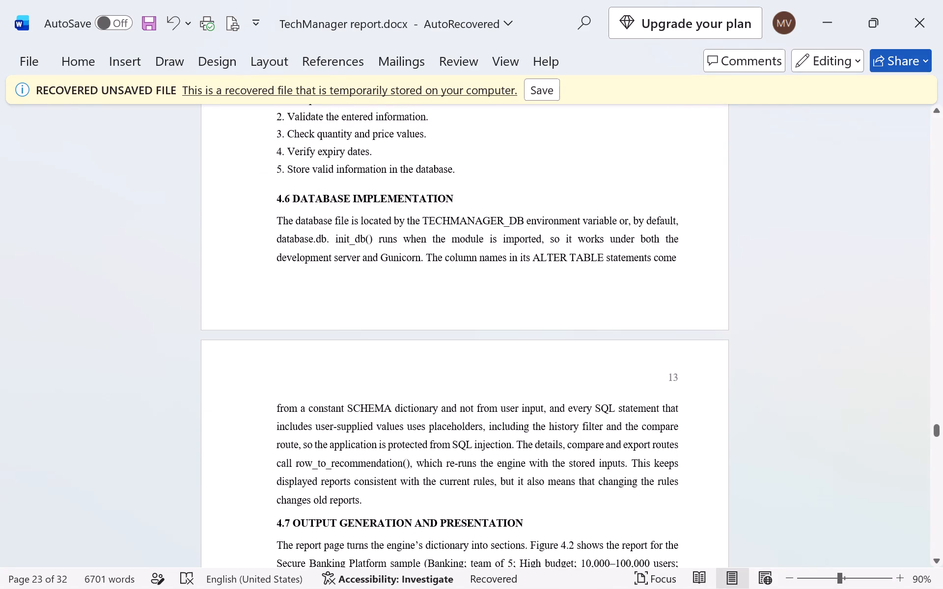
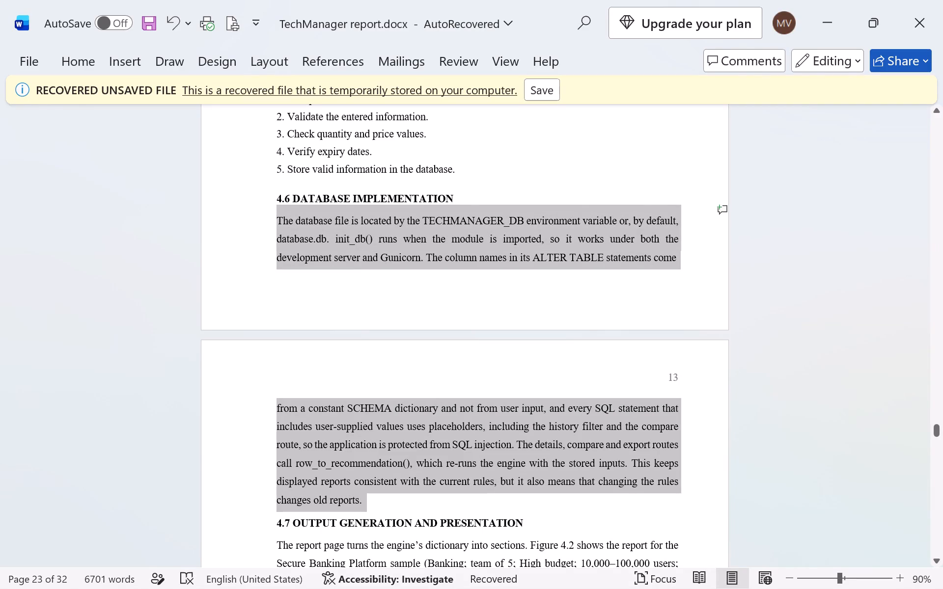
Replace the body text under the 4.6 Database Implementation heading with the copied, unnumbered paragraph beginning "Database implementation is used to store and manage medicine details".
key(BackSpace)
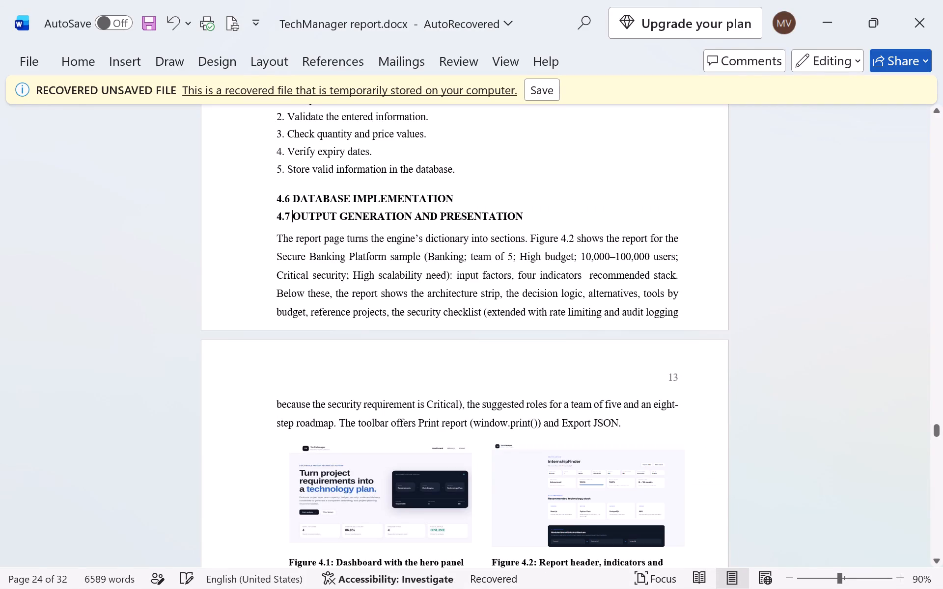
click(469, 187)
key(Return)
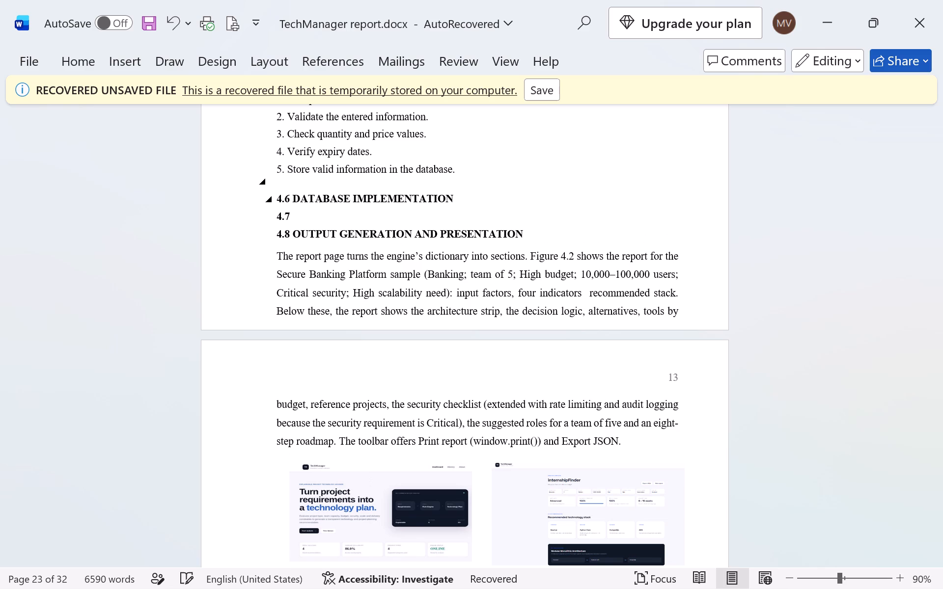
key(BackSpace)
Paste the copied paragraph beginning "Database implementation is used to store and manage medicine details" under the 4.6 DATABASE IMPLEMENTATION heading.
key(ctrl+v)
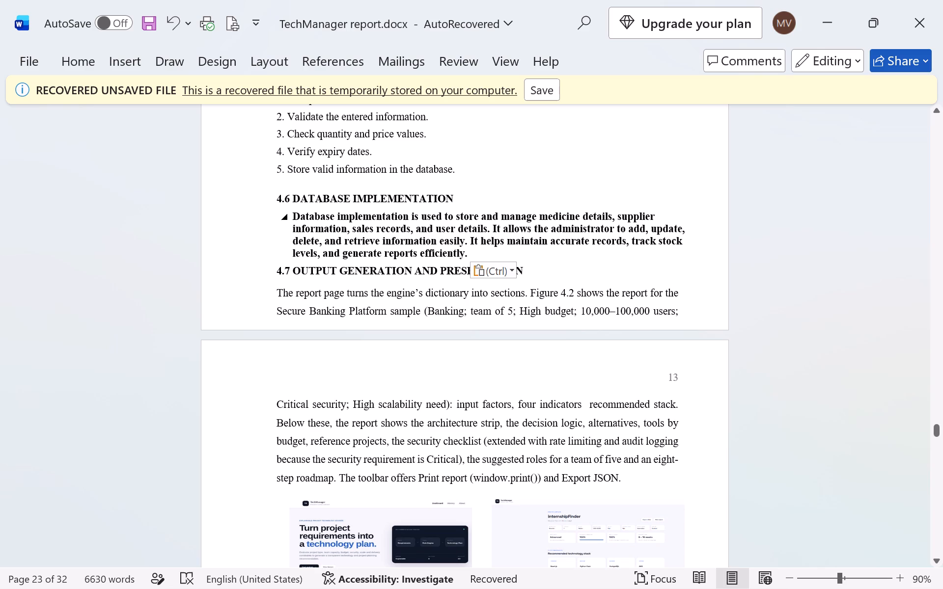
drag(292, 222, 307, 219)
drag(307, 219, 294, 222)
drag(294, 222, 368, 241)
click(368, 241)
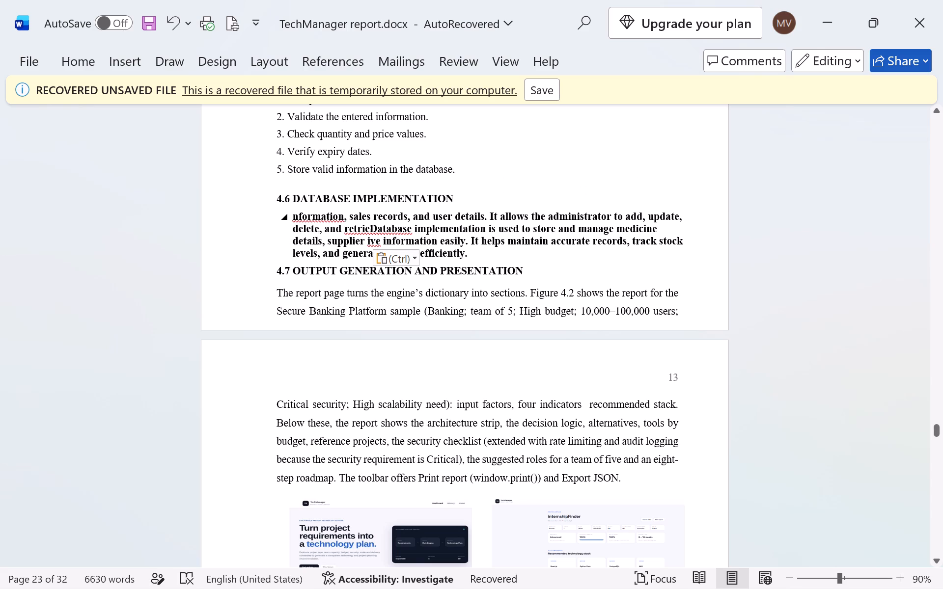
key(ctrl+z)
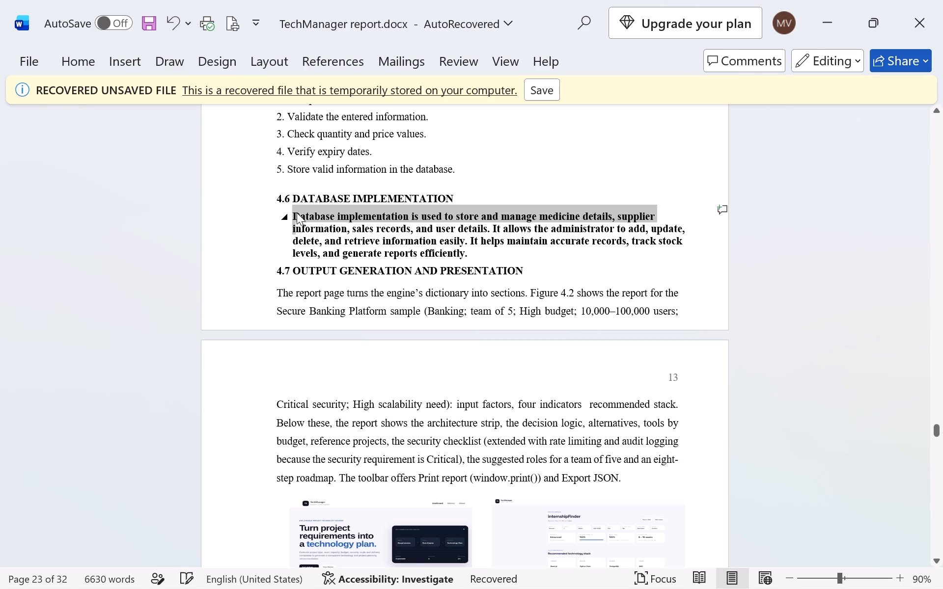
Remove the bold formatting from the text of the section 4.6 paragraph beginning "Database implementation is used".
click(292, 209)
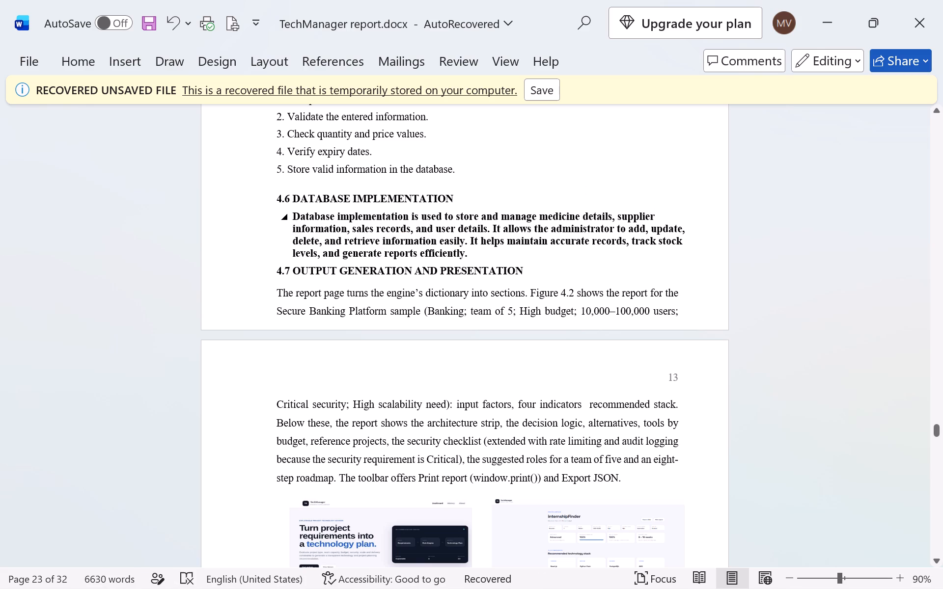
drag(292, 212, 458, 252)
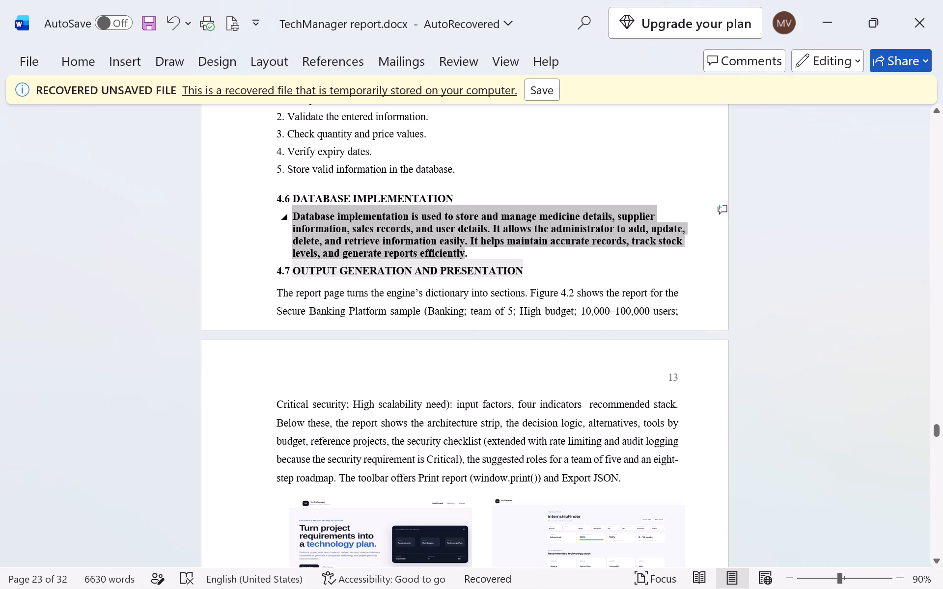
drag(458, 252, 463, 258)
click(470, 233)
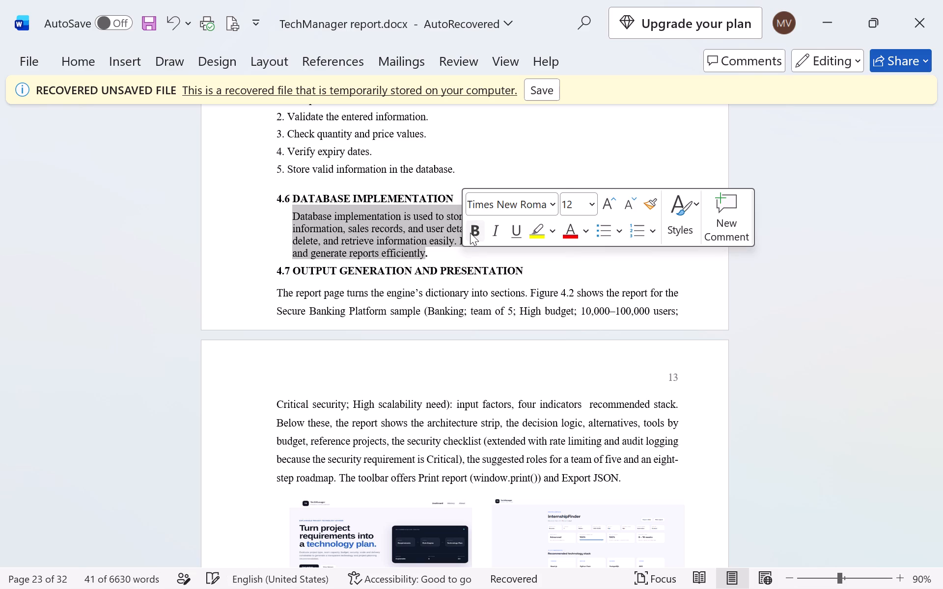
Remove the indent from the section 4.6 paragraph so it aligns with the heading above it.
click(286, 211)
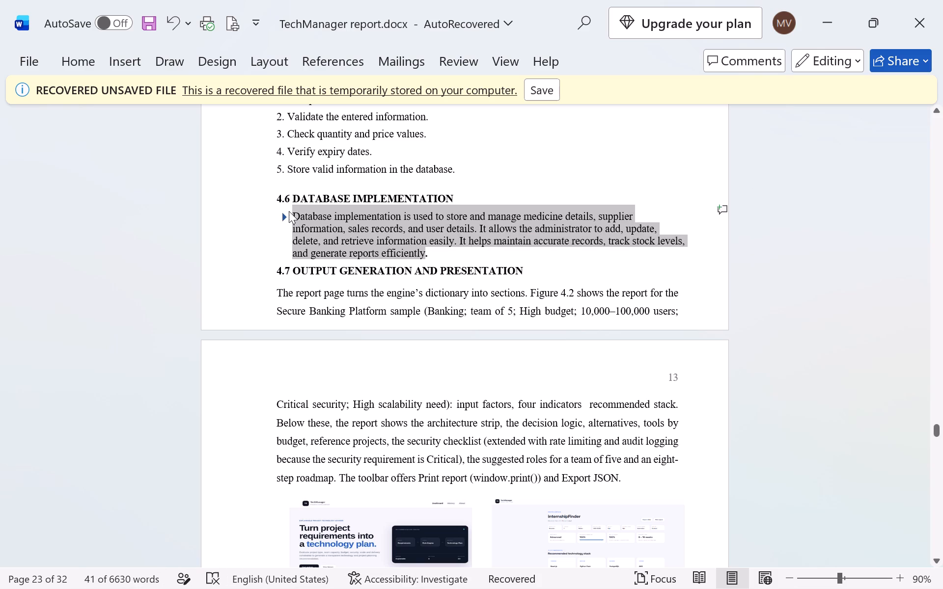
click(293, 212)
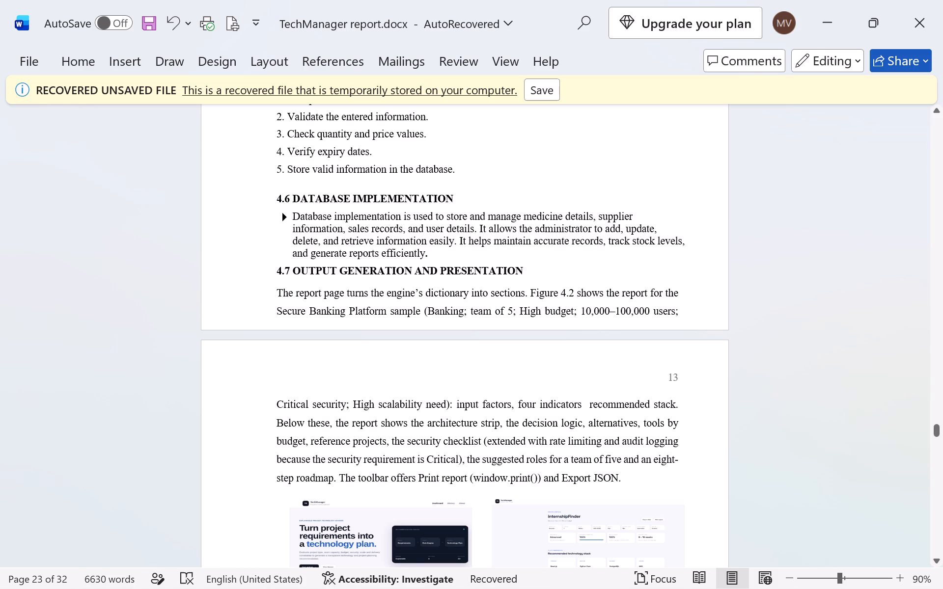
key(BackSpace)
key(BackSpace)
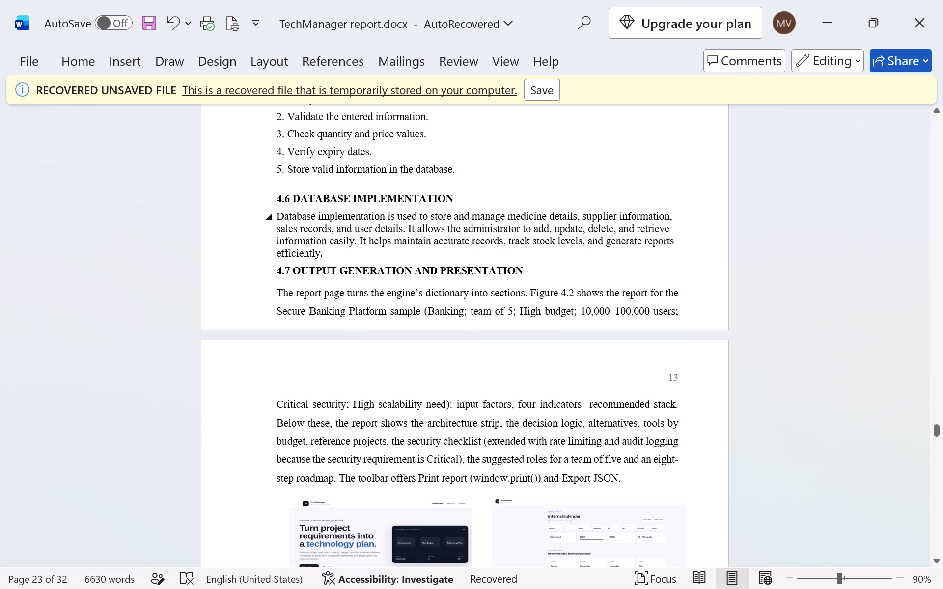
Select the old section 4.7 body text, starting from "The report page turns the engine's dictionary into sections".
scroll(336, 230, down, 2)
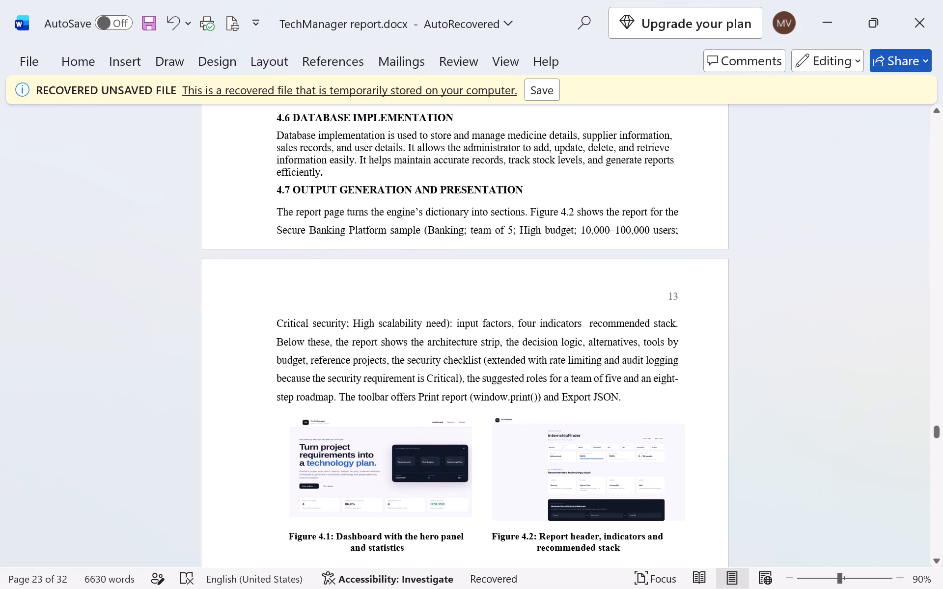
scroll(336, 230, down, 1)
drag(278, 207, 395, 294)
scroll(395, 294, down, 1)
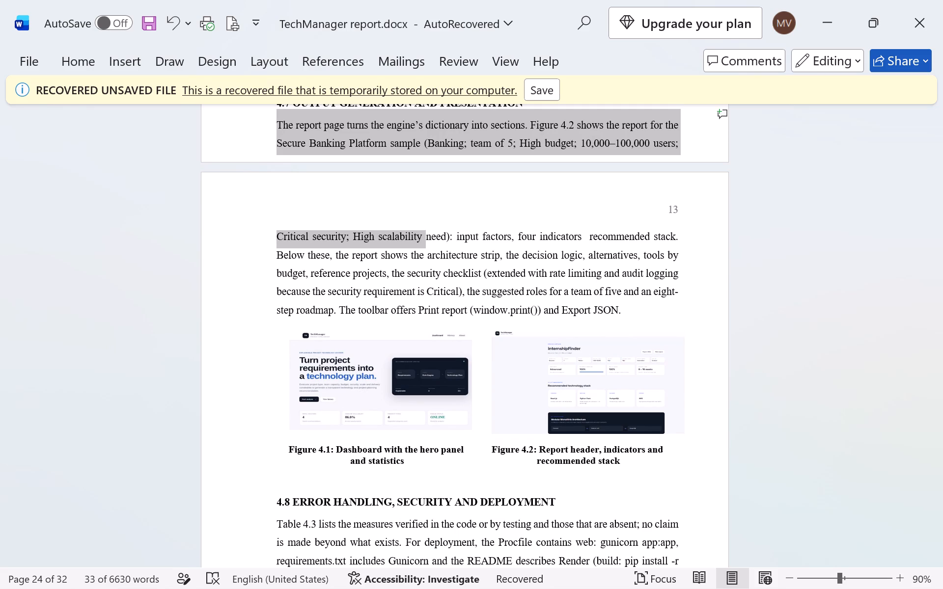
scroll(395, 299, up, 1)
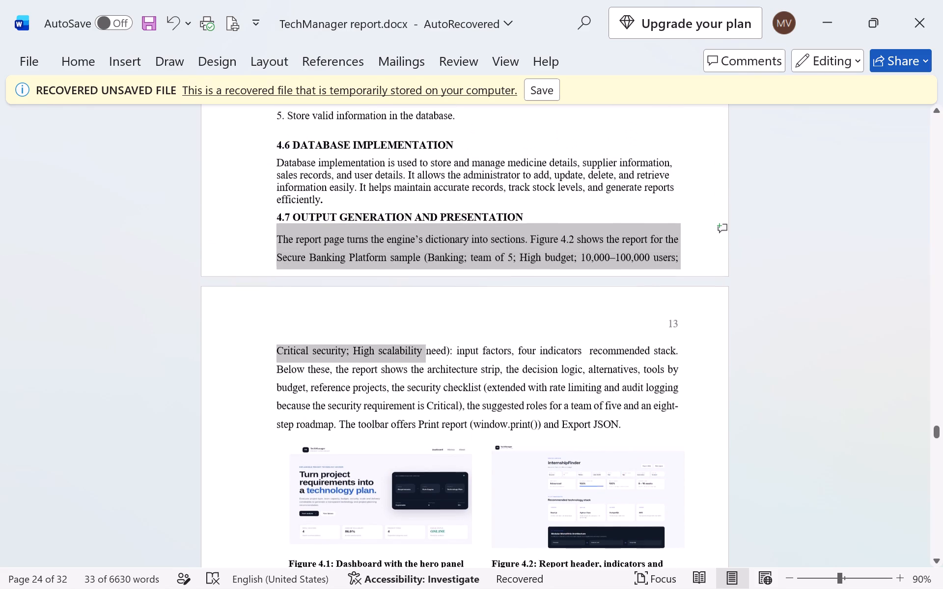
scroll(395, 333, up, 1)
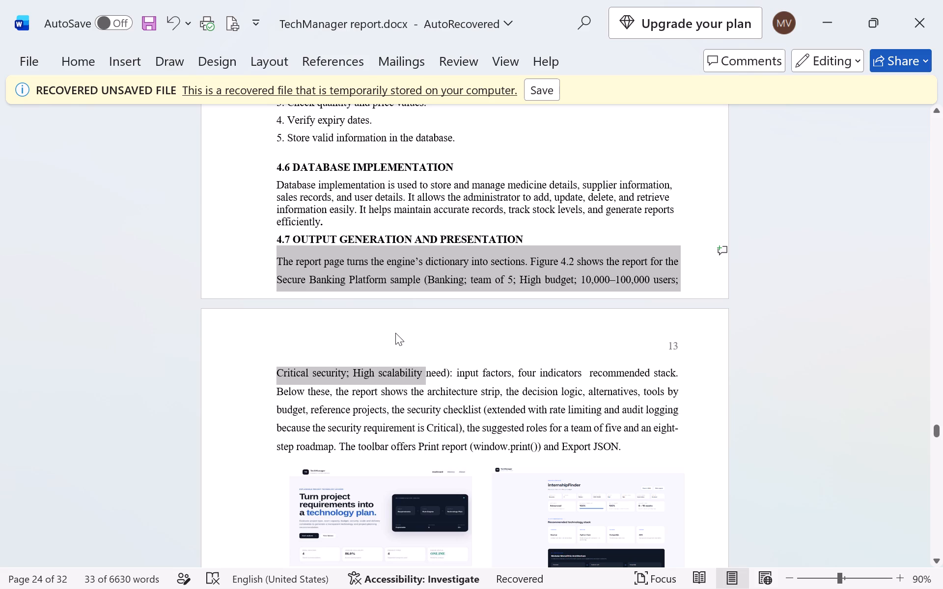
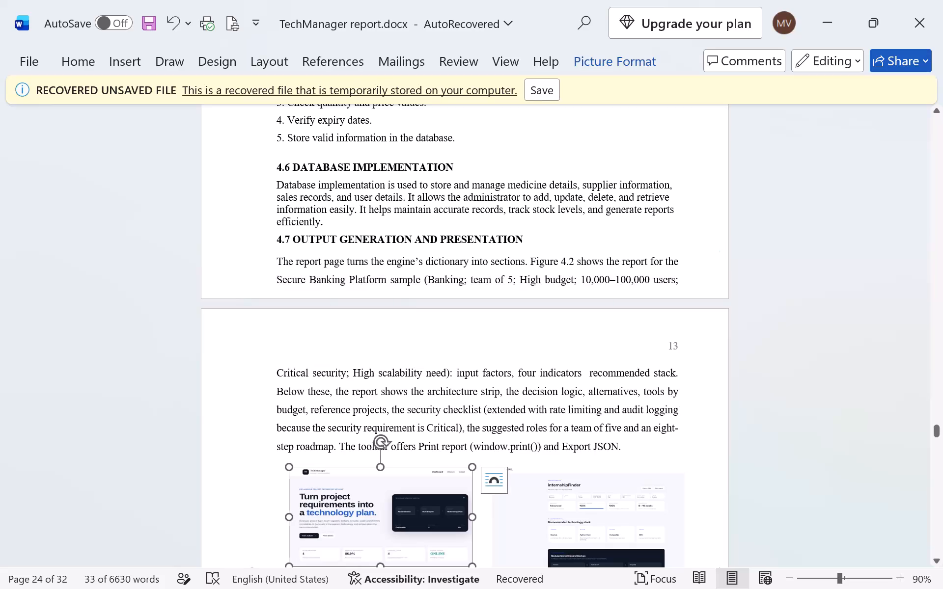
Cut the dashboard hero panel screenshot that sits above the Figure 4.1 caption out of section 4.7.
scroll(418, 496, down, 1)
right_click(416, 511)
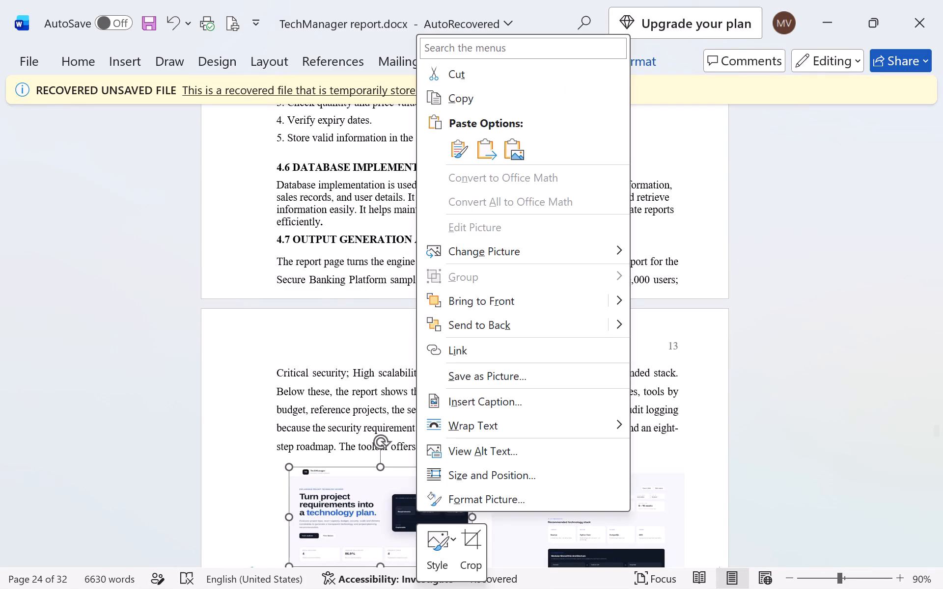
click(471, 79)
scroll(331, 348, down, 1)
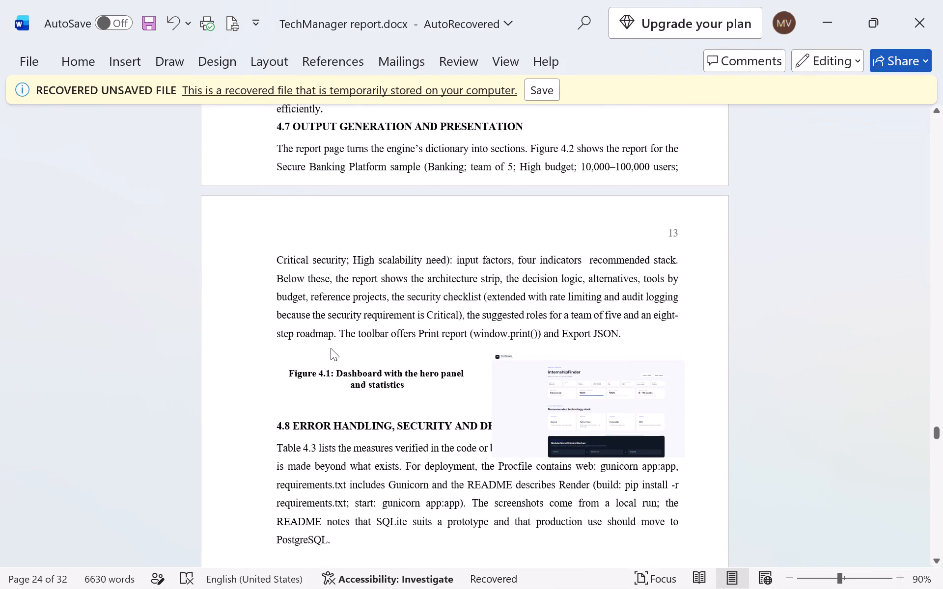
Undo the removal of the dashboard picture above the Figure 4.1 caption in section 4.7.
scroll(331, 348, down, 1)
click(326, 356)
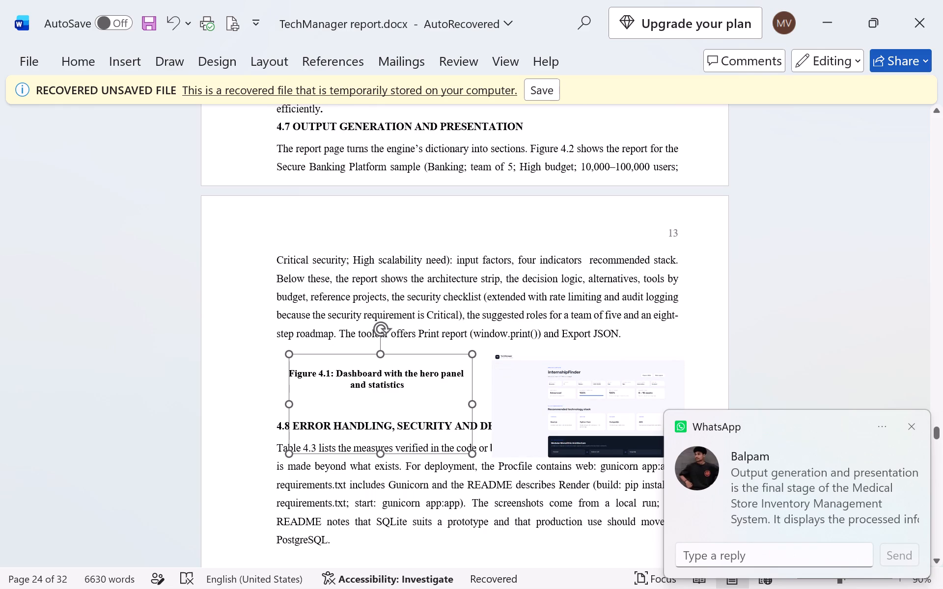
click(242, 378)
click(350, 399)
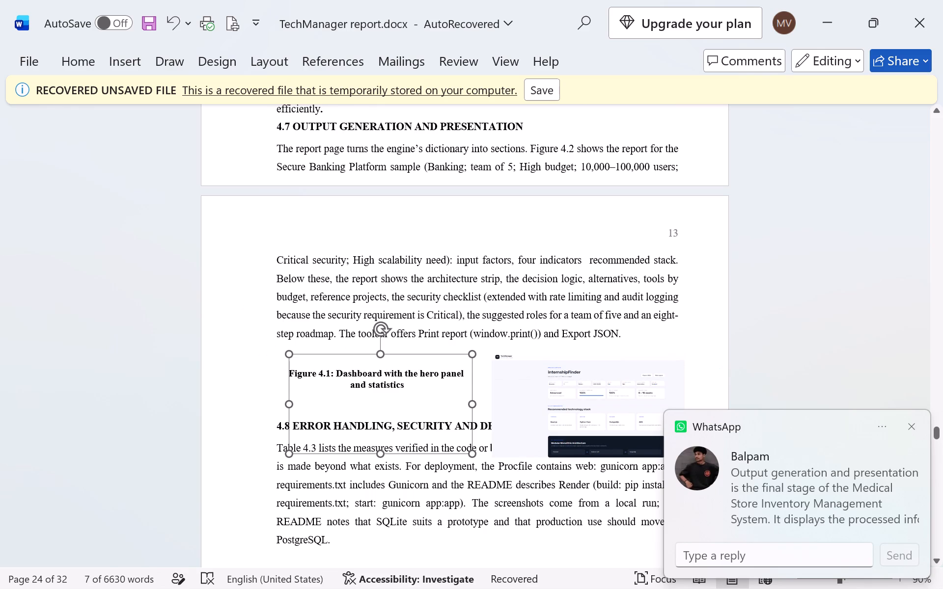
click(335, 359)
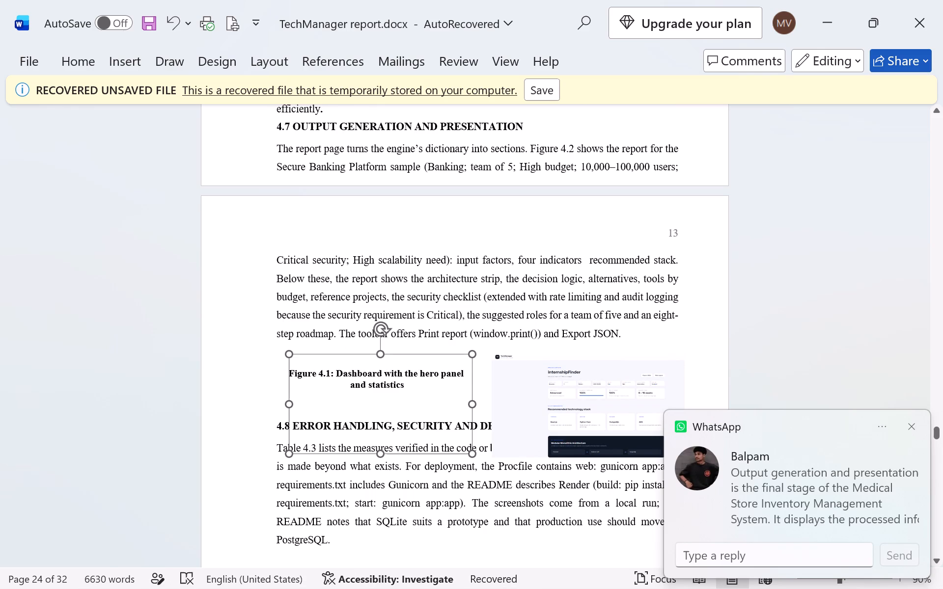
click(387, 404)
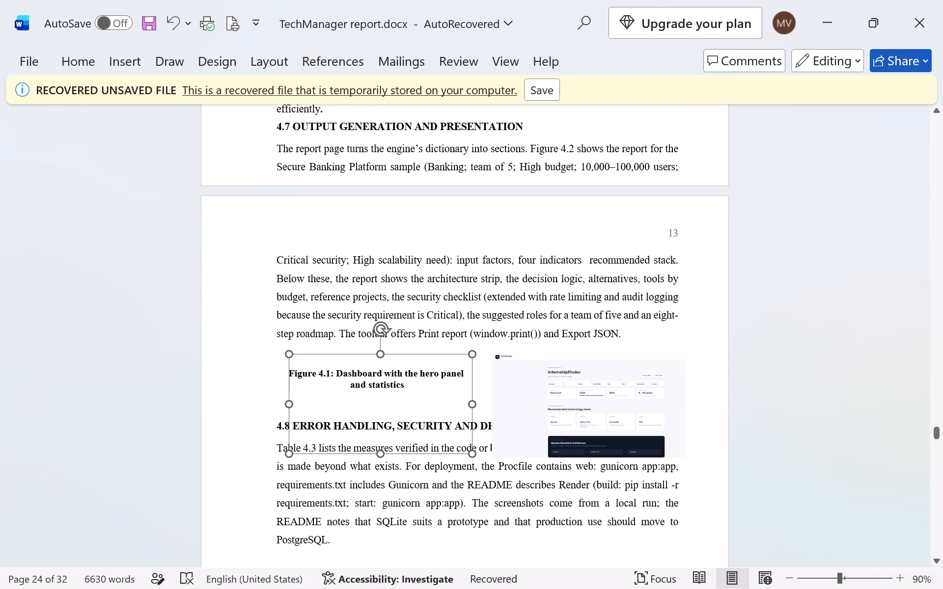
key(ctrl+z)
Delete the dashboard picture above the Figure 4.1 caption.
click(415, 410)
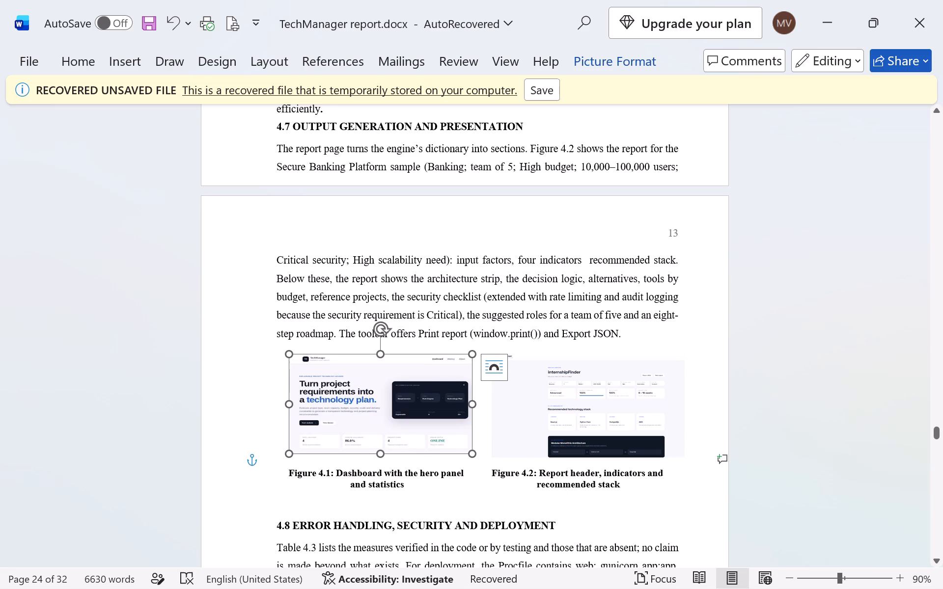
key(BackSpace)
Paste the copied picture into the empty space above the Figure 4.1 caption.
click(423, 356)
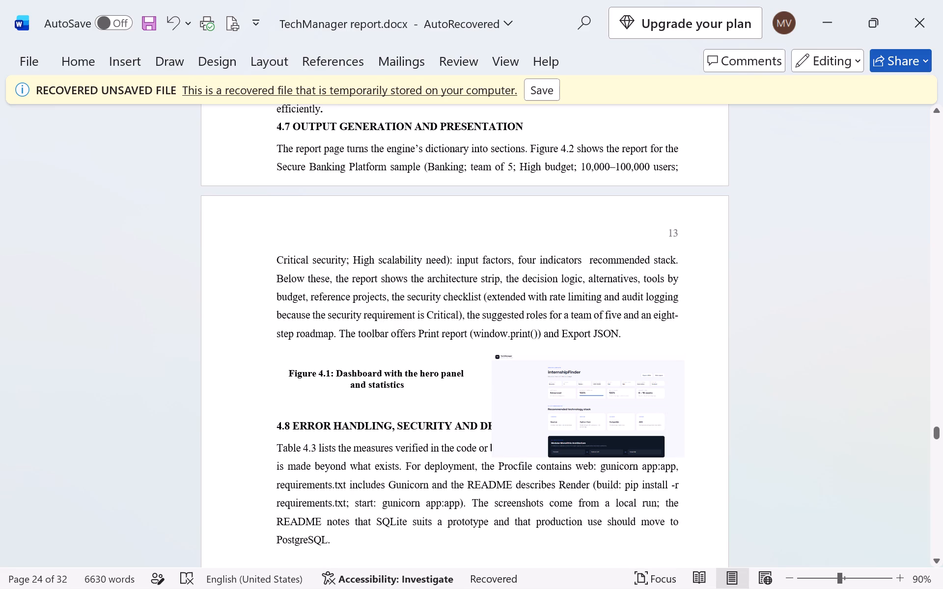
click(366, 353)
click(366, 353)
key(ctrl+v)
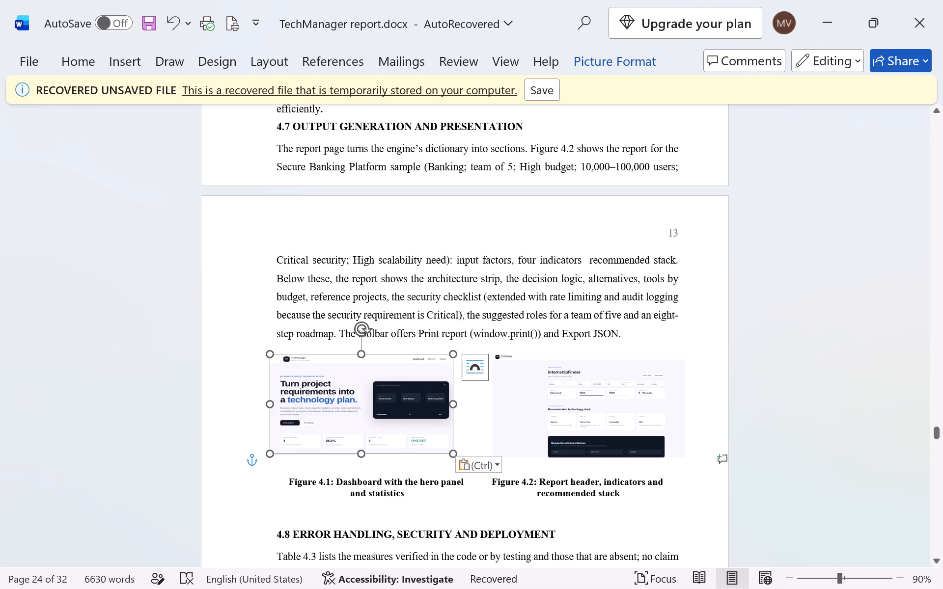
Delete the pasted dashboard picture above the Figure 4.1 caption.
click(553, 422)
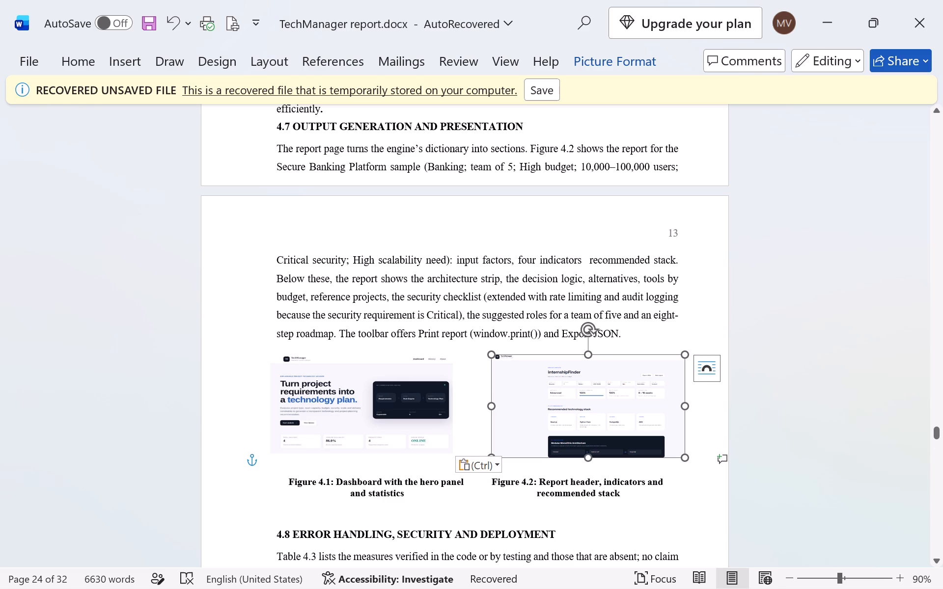
click(433, 406)
key(BackSpace)
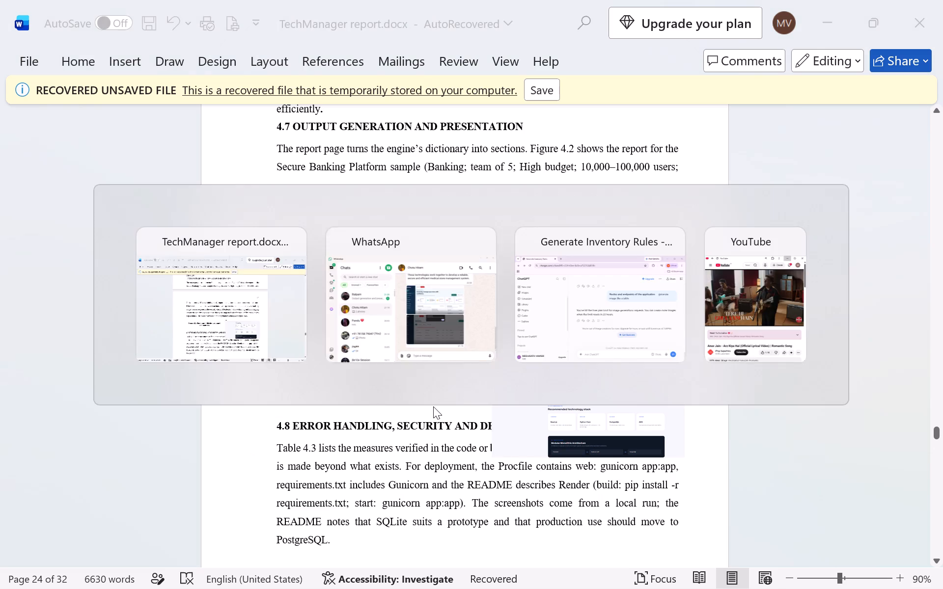
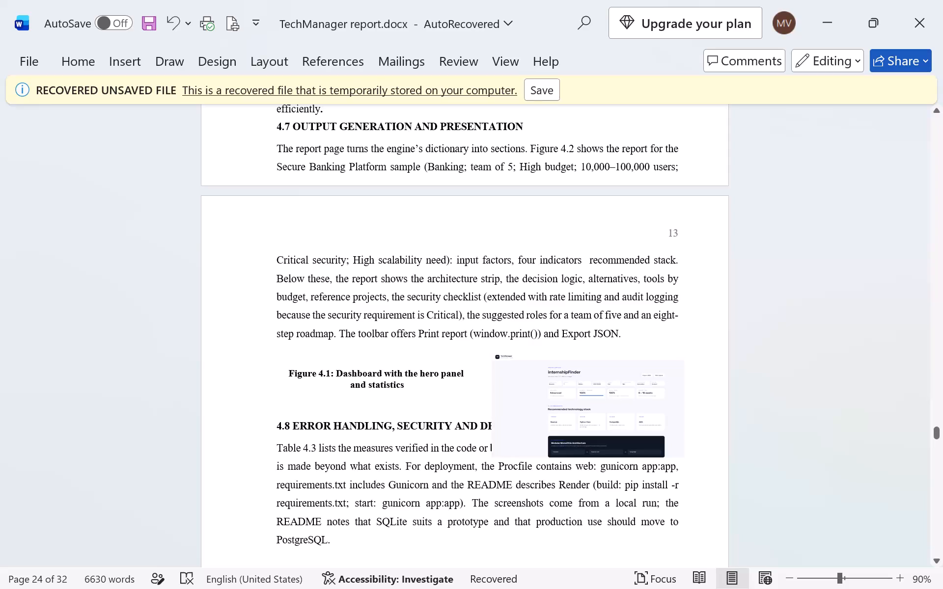
Paste the copied MedStore dashboard screenshot as a picture into the empty space above the Figure 4.1 caption.
click(372, 364)
click(367, 362)
click(350, 350)
double_click(350, 350)
click(350, 350)
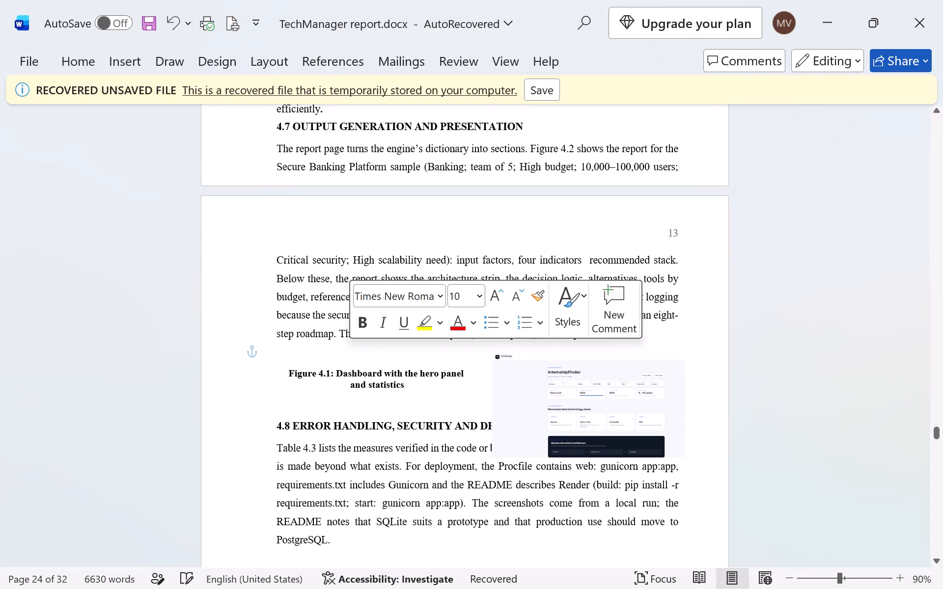
click(346, 353)
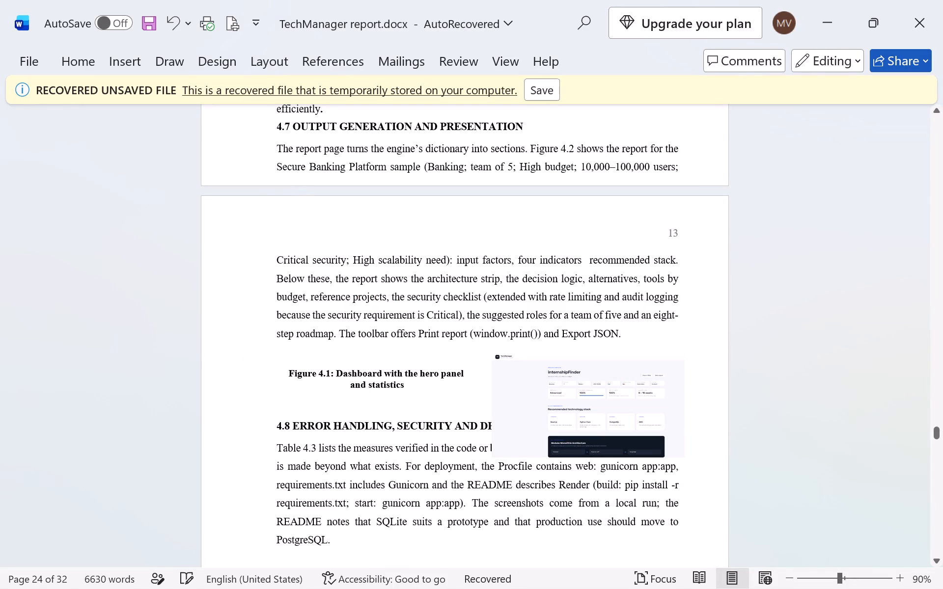
click(340, 358)
key(ctrl+v)
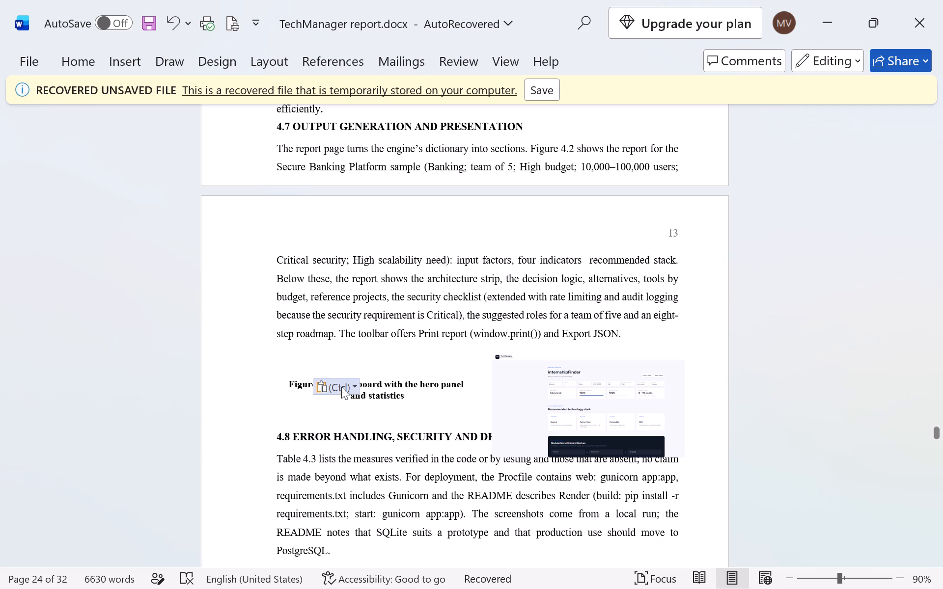
click(343, 392)
click(390, 432)
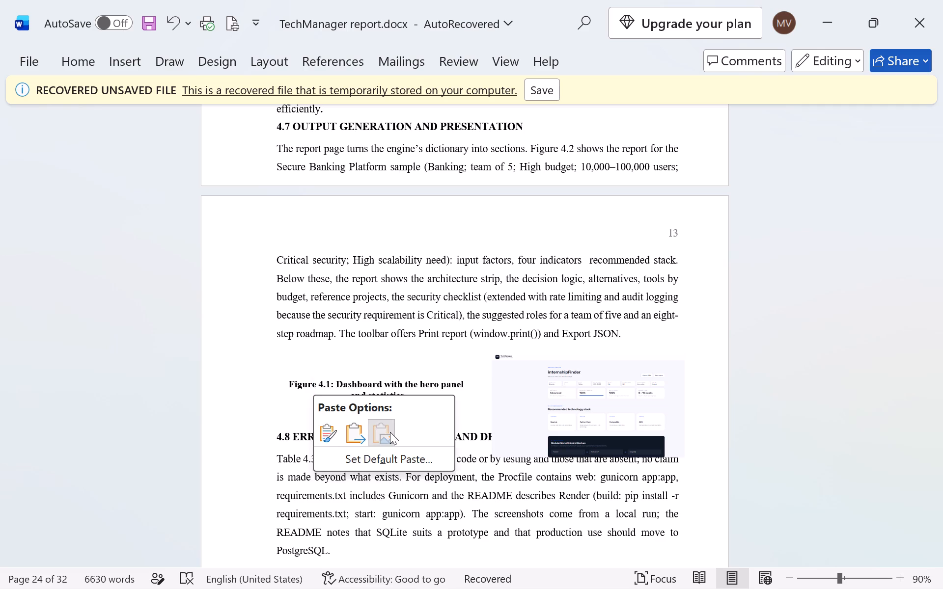
Shrink the pasted MedStore dashboard picture proportionally until it fits the column above the Figure 4.1 caption.
scroll(343, 160, up, 1)
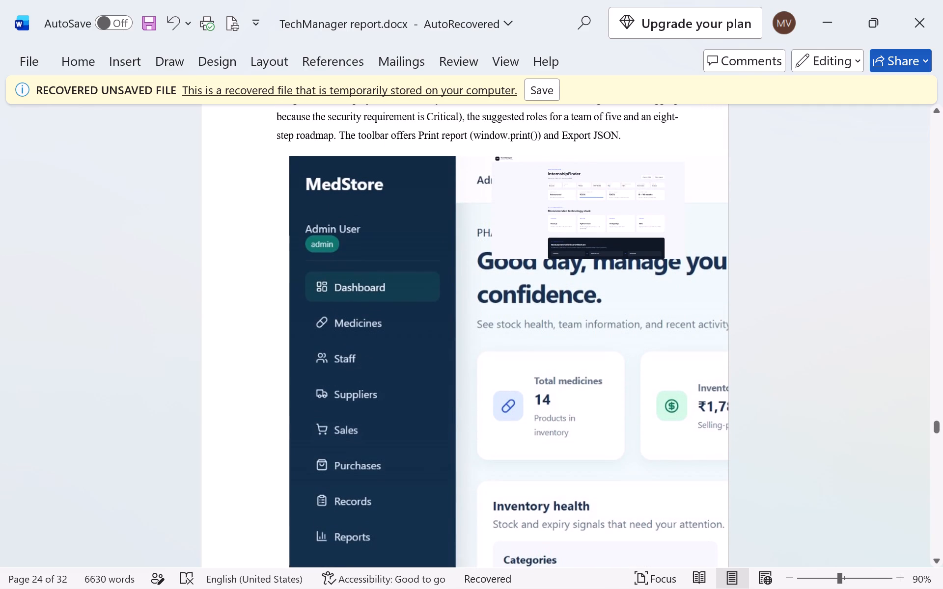
click(306, 163)
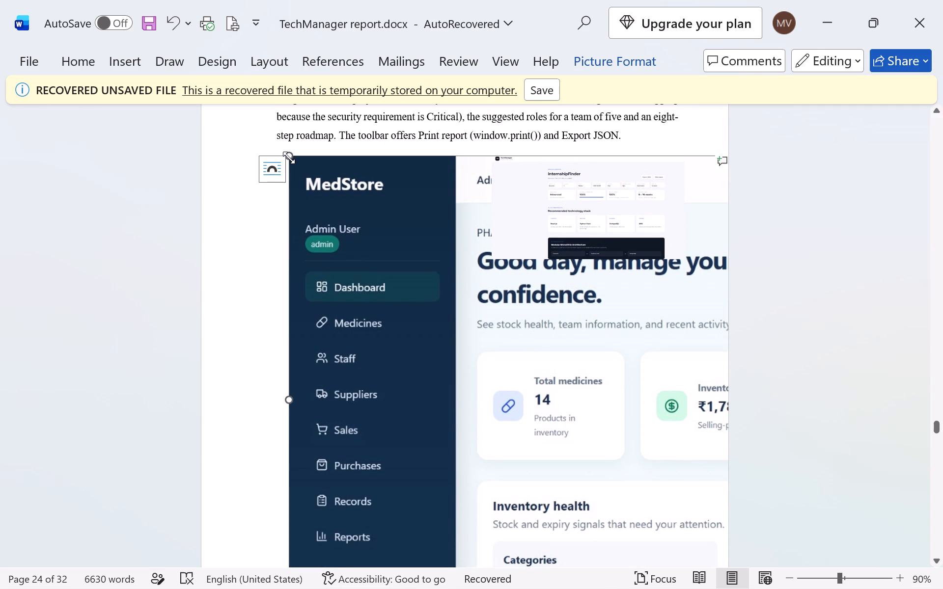
drag(289, 158, 712, 478)
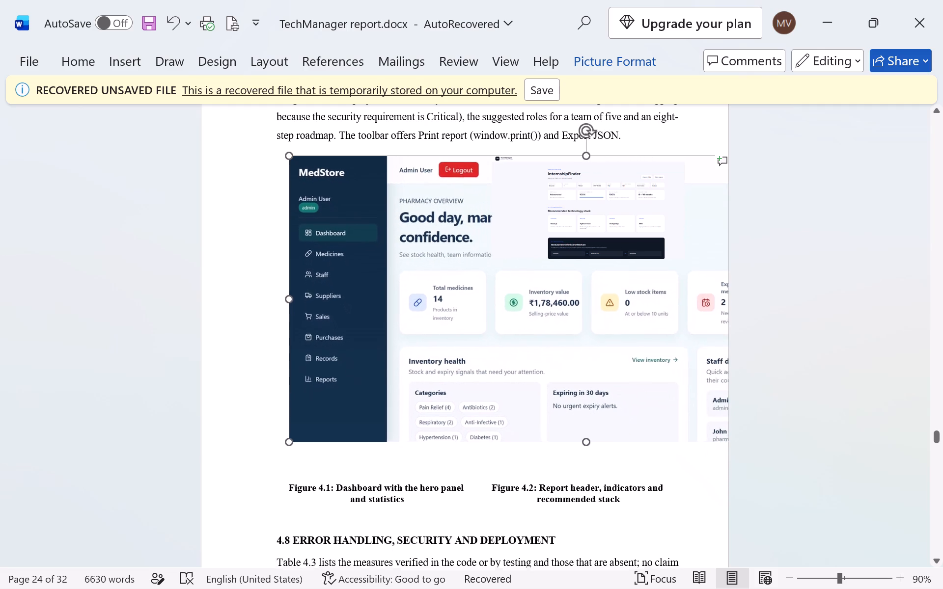
drag(712, 478, 917, 532)
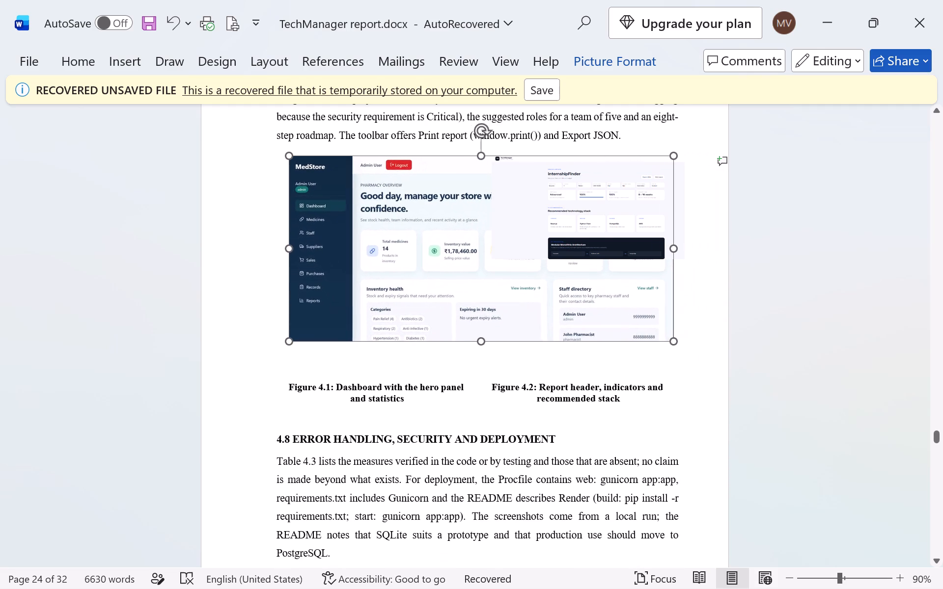
drag(917, 532, 942, 568)
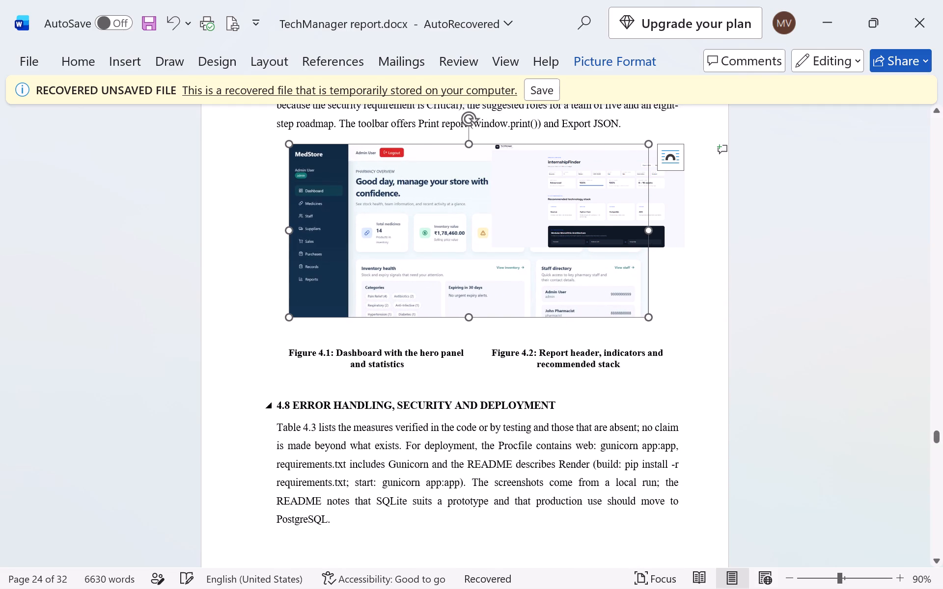
drag(290, 140, 371, 211)
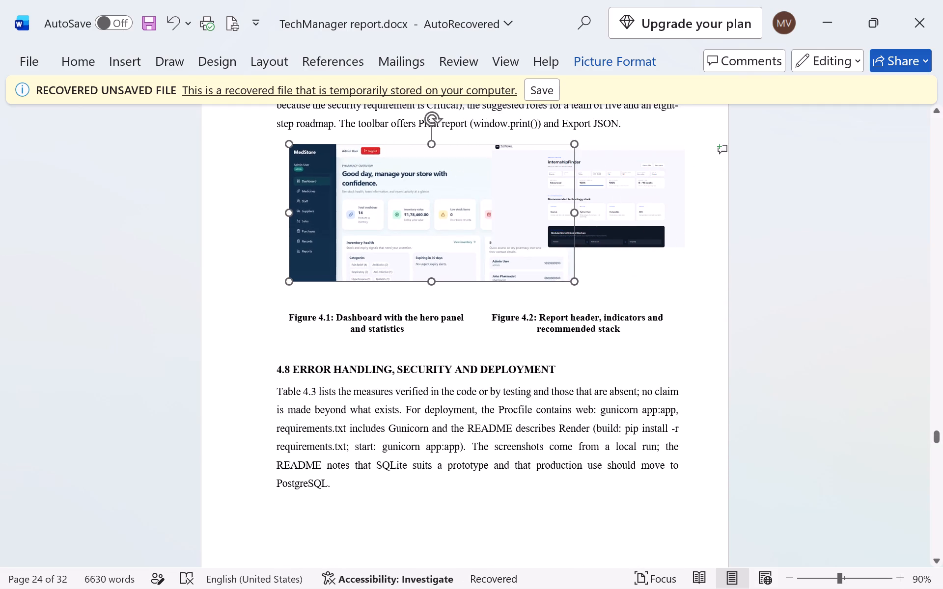
drag(371, 211, 466, 251)
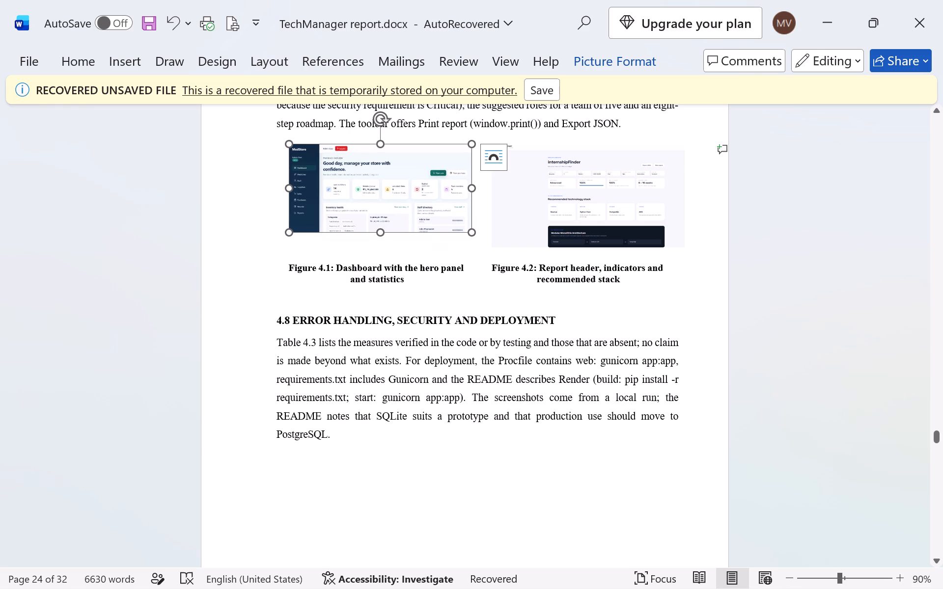
Stretch the MedStore dashboard picture's height slightly so its bottom edge lines up with the neighbouring Figure 4.2 picture.
drag(378, 233, 378, 242)
click(376, 142)
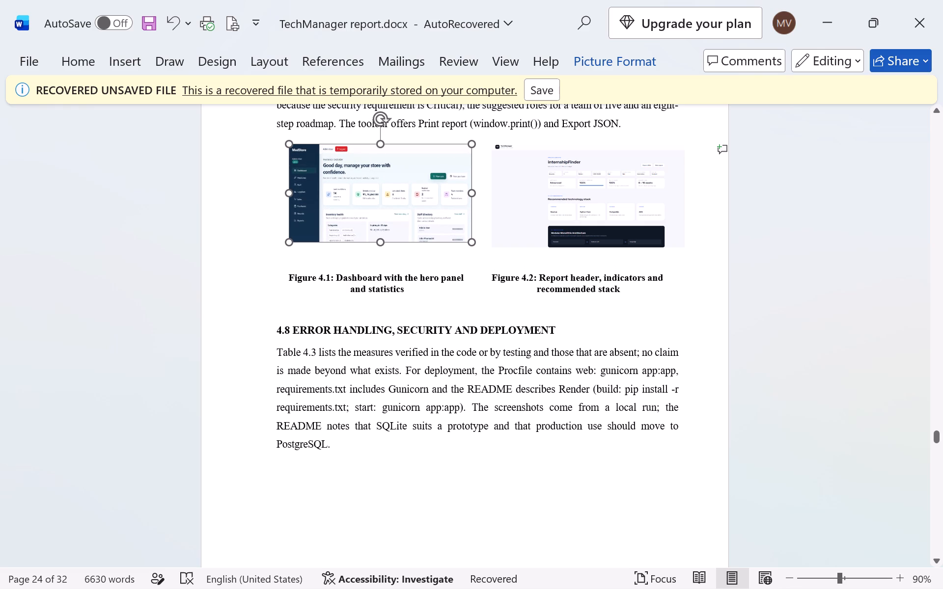
drag(370, 176, 366, 244)
drag(365, 206, 362, 222)
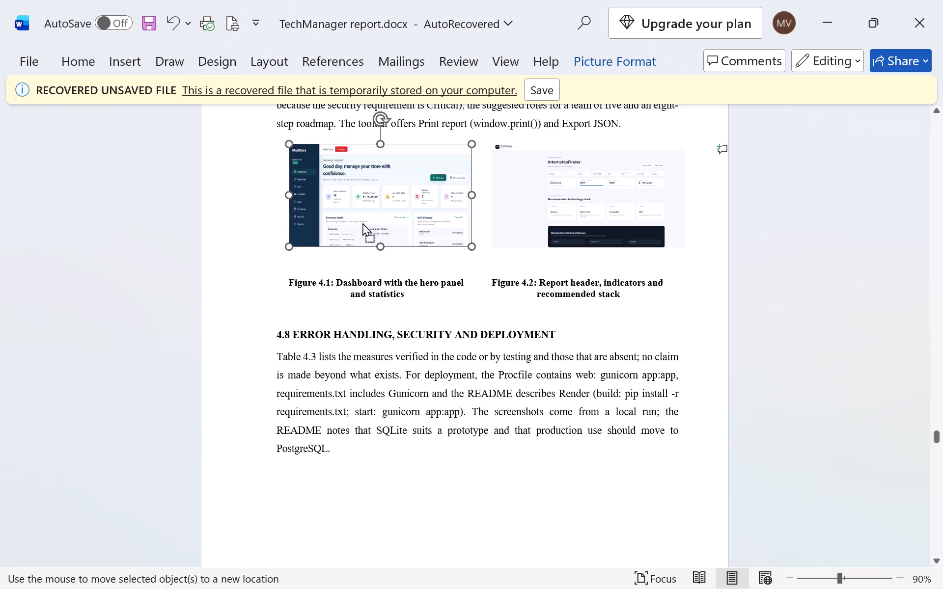
drag(362, 222, 344, 238)
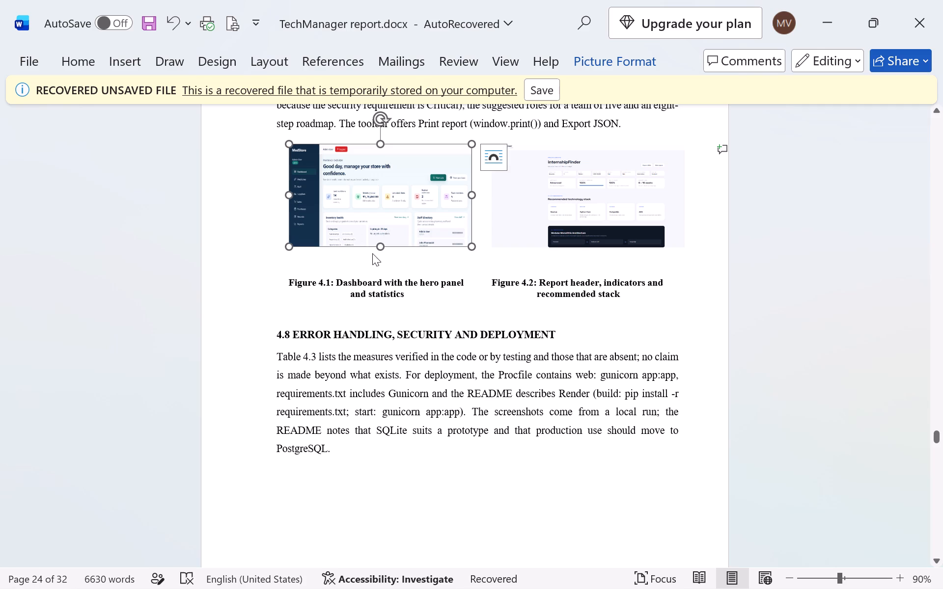
Delete the InternshipFinder report picture above the Figure 4.2 caption.
click(529, 214)
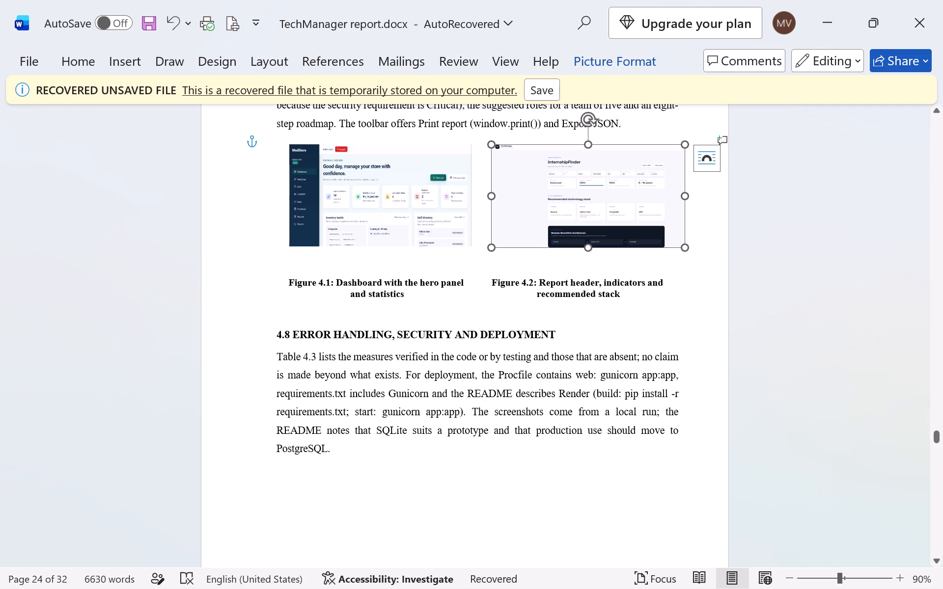
key(BackSpace)
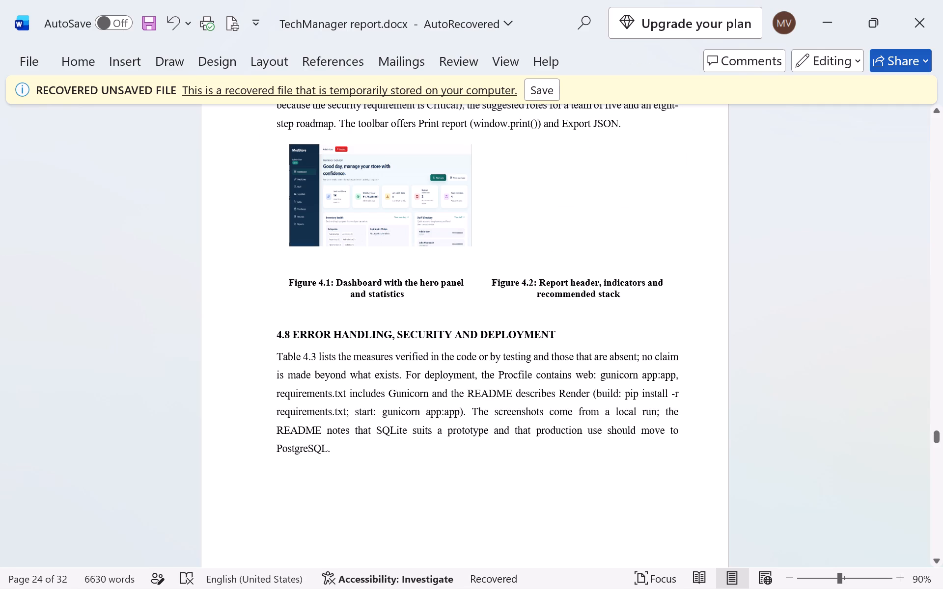
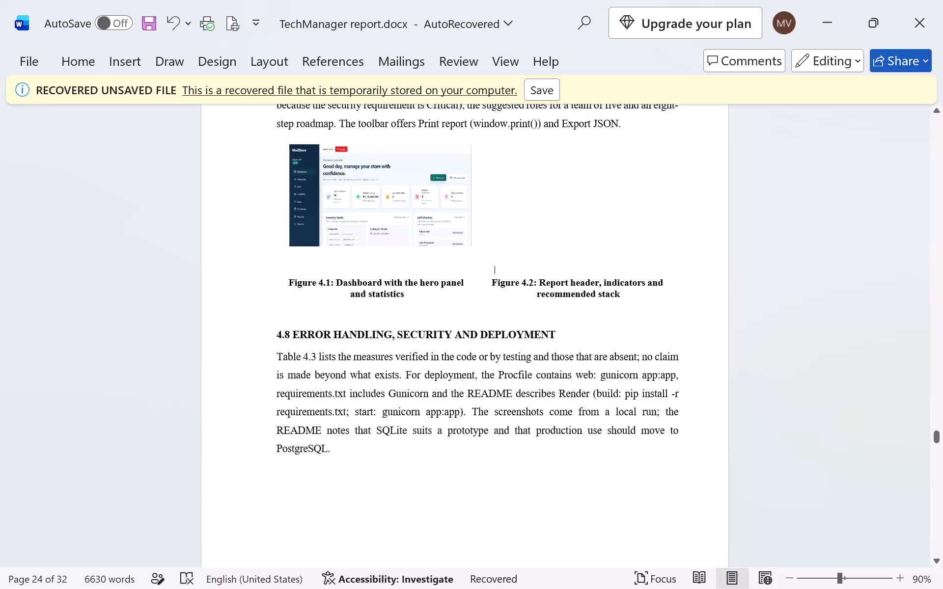
Paste the copied MedStore Medicines screenshot as a picture between the dashboard picture and the Figure 4.1 caption.
key(ctrl+v)
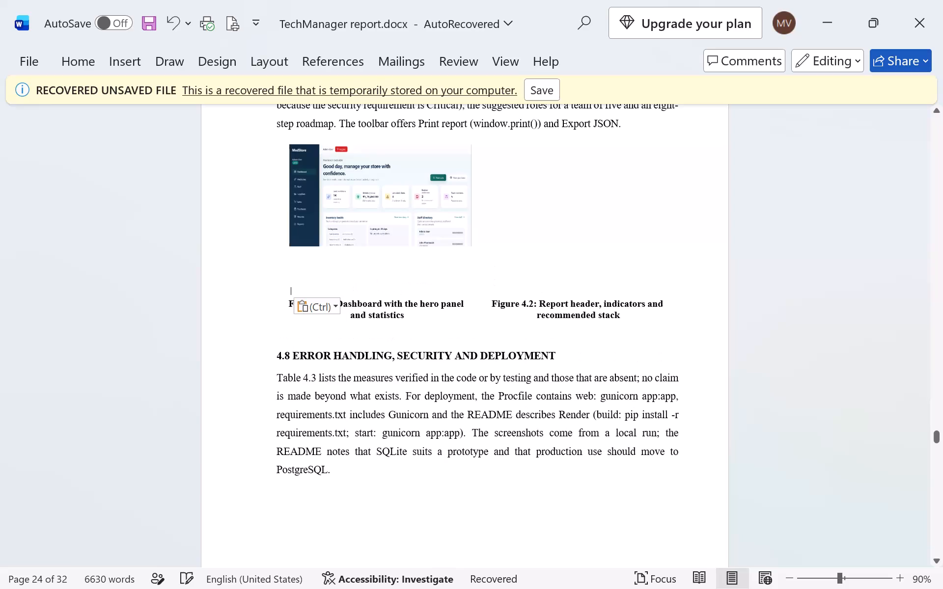
key(ctrl+v)
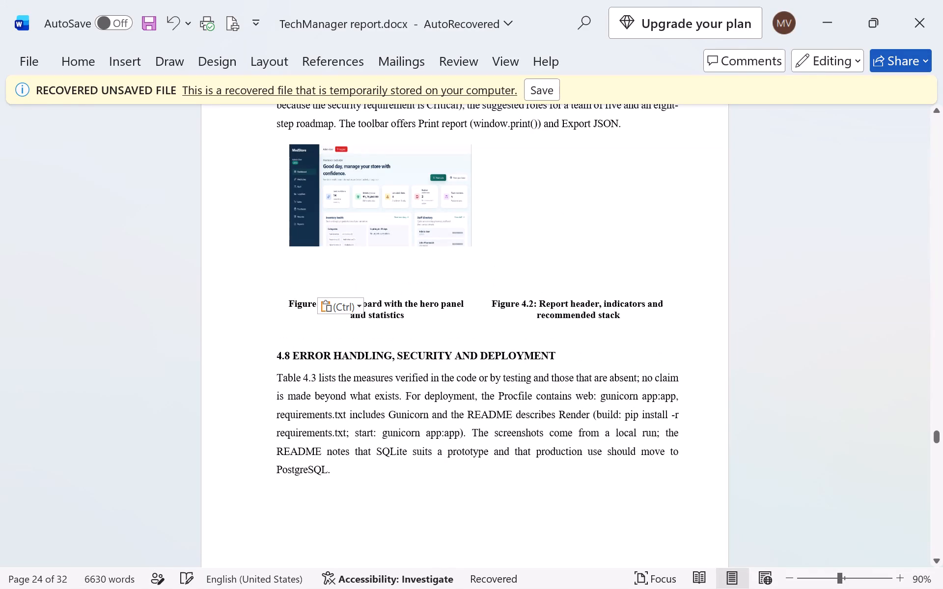
click(556, 199)
click(362, 309)
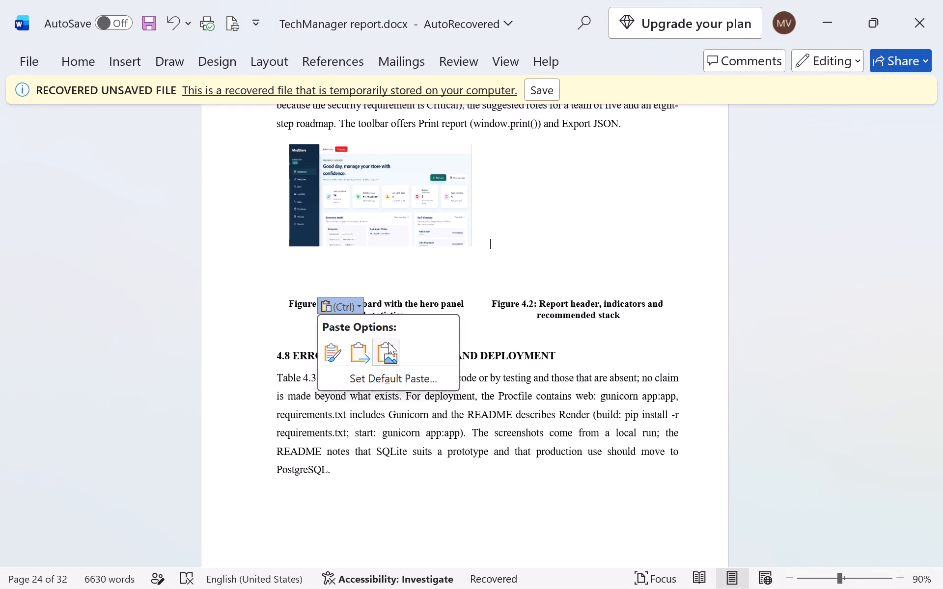
click(391, 349)
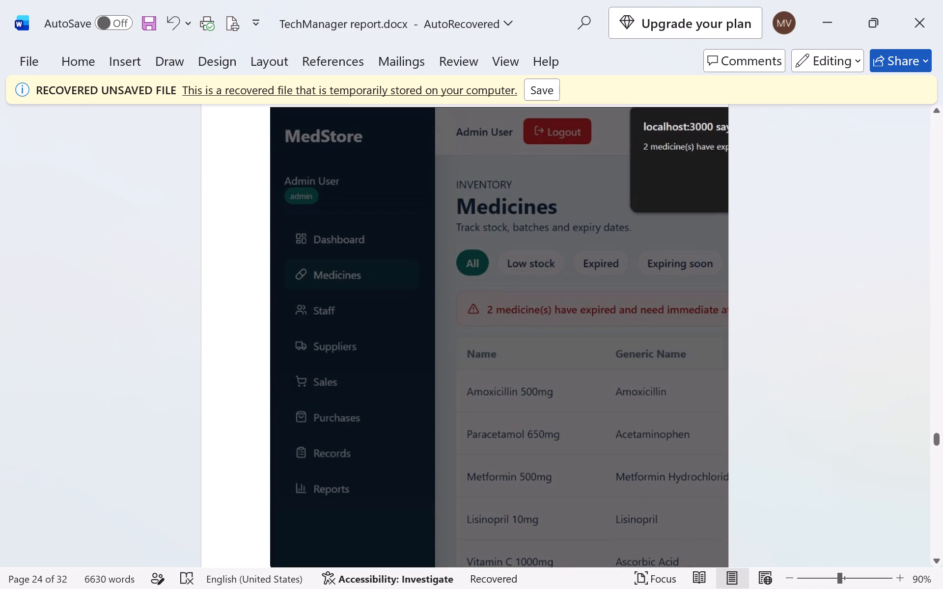
Shrink the pasted Medicines picture proportionally and narrow it slightly so it fits within the page margins.
scroll(302, 145, up, 1)
click(261, 146)
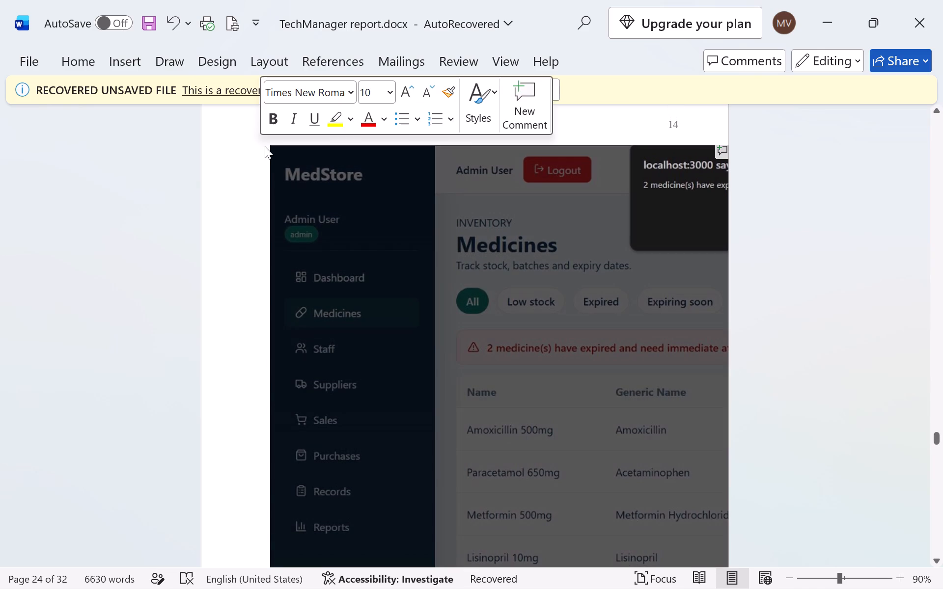
click(267, 146)
click(300, 177)
drag(270, 149, 794, 444)
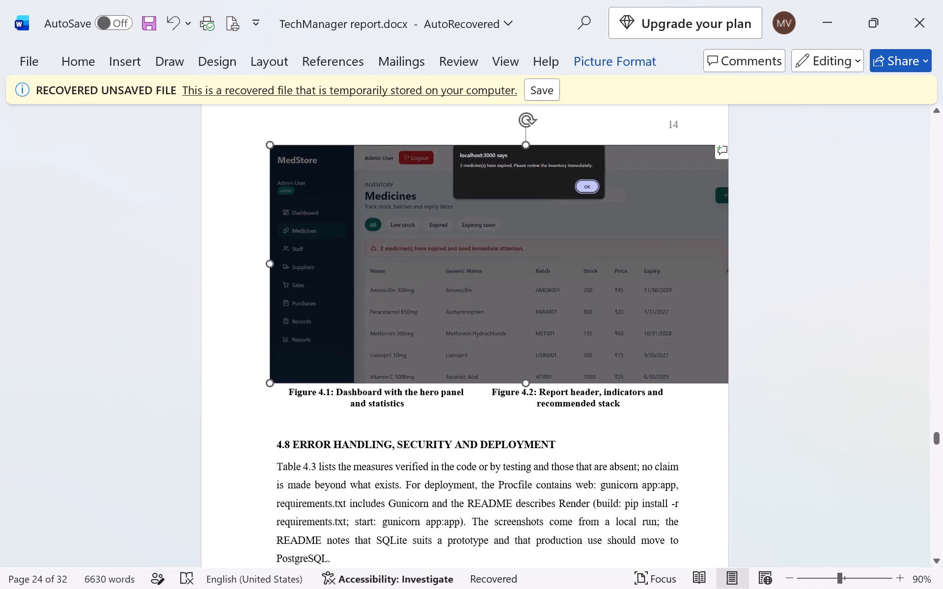
drag(794, 444, 942, 520)
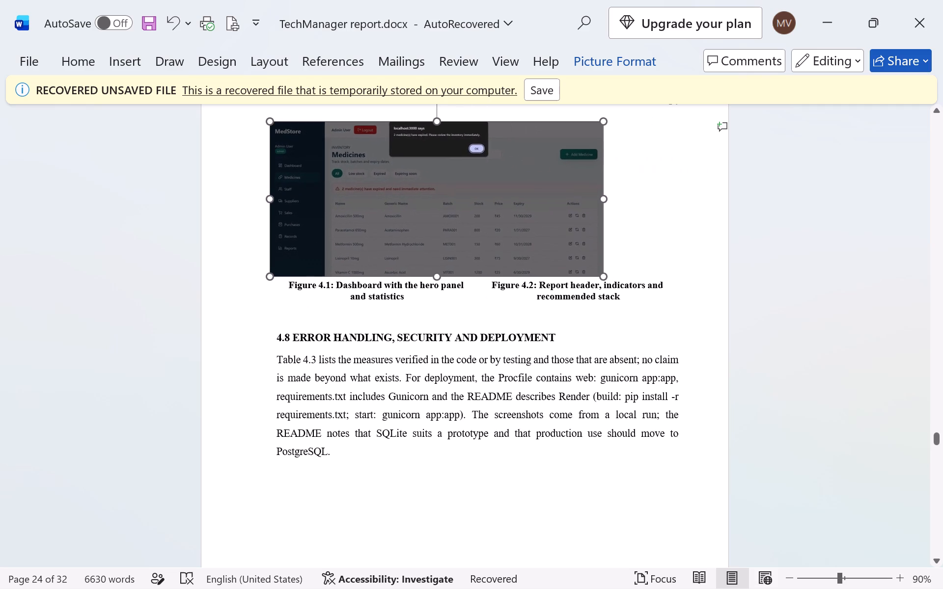
drag(942, 520, 793, 469)
click(365, 262)
scroll(365, 262, up, 1)
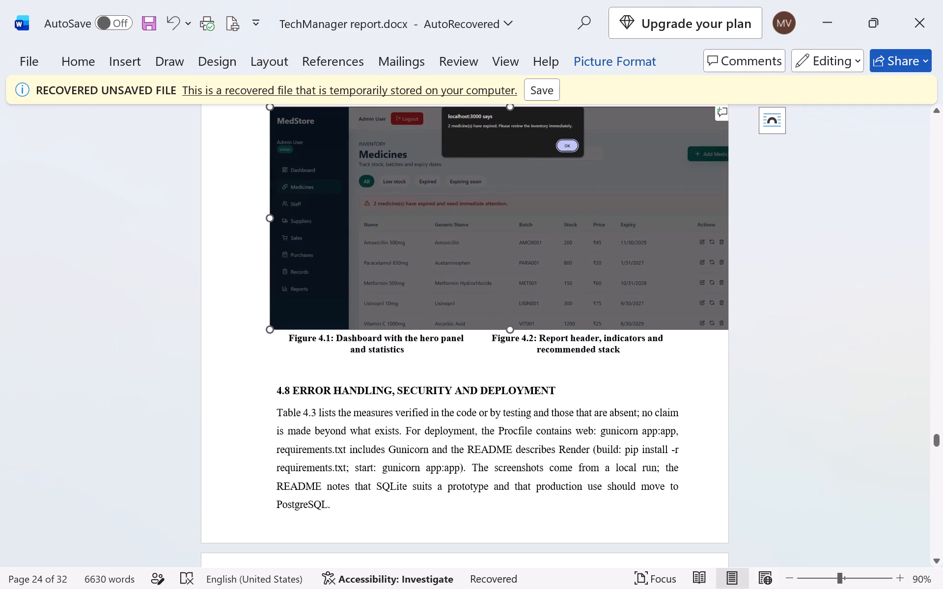
scroll(365, 262, up, 2)
drag(269, 107, 488, 232)
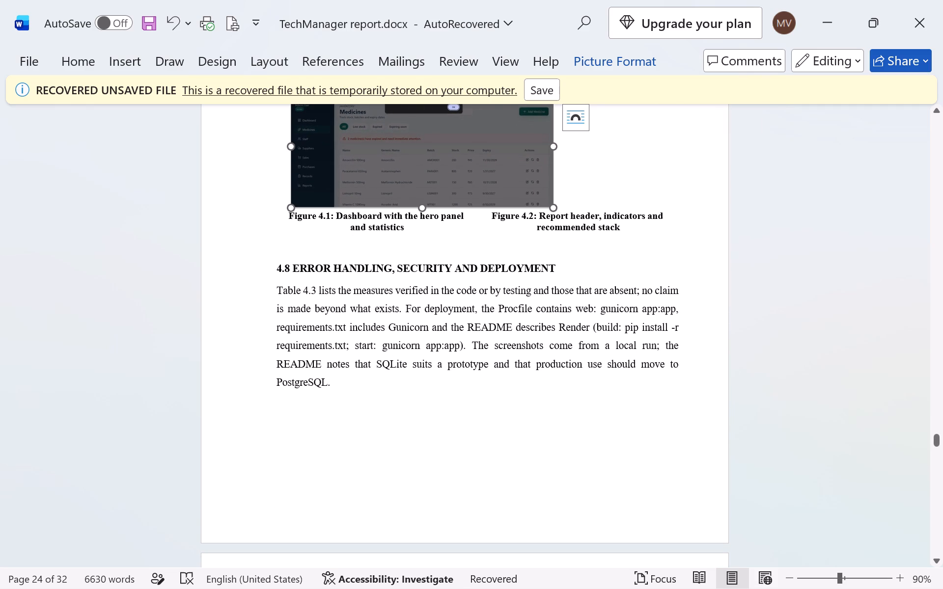
click(296, 165)
drag(287, 148, 314, 149)
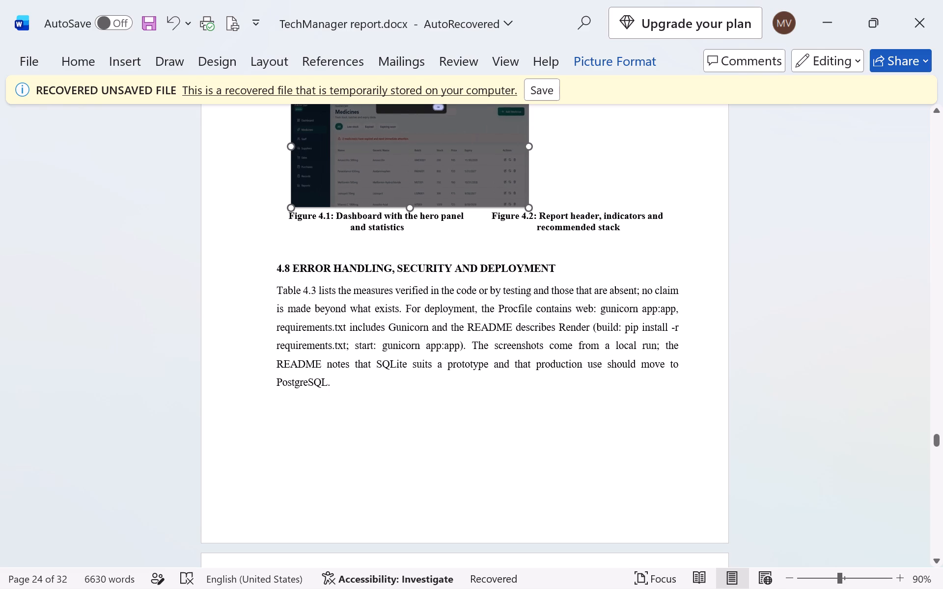
drag(314, 149, 314, 149)
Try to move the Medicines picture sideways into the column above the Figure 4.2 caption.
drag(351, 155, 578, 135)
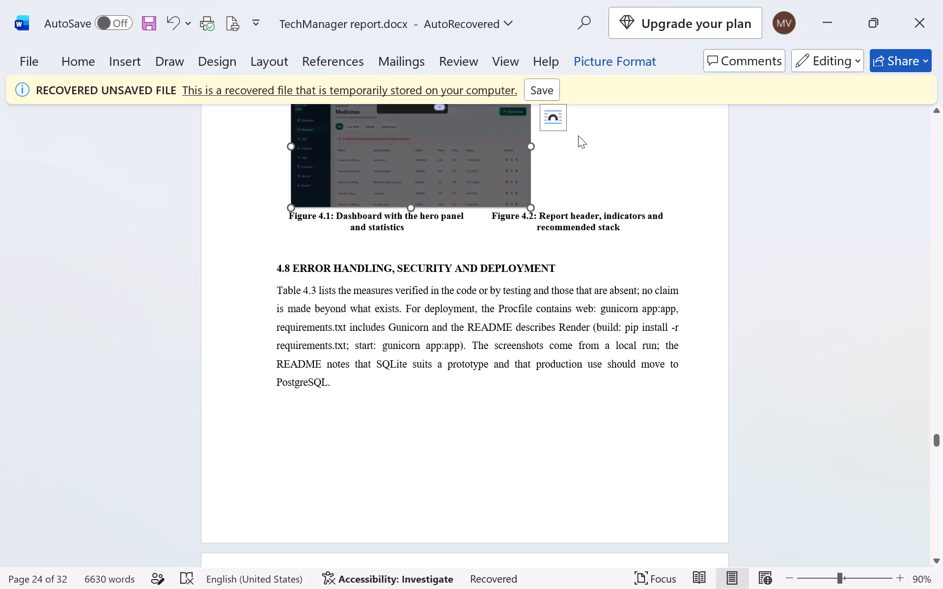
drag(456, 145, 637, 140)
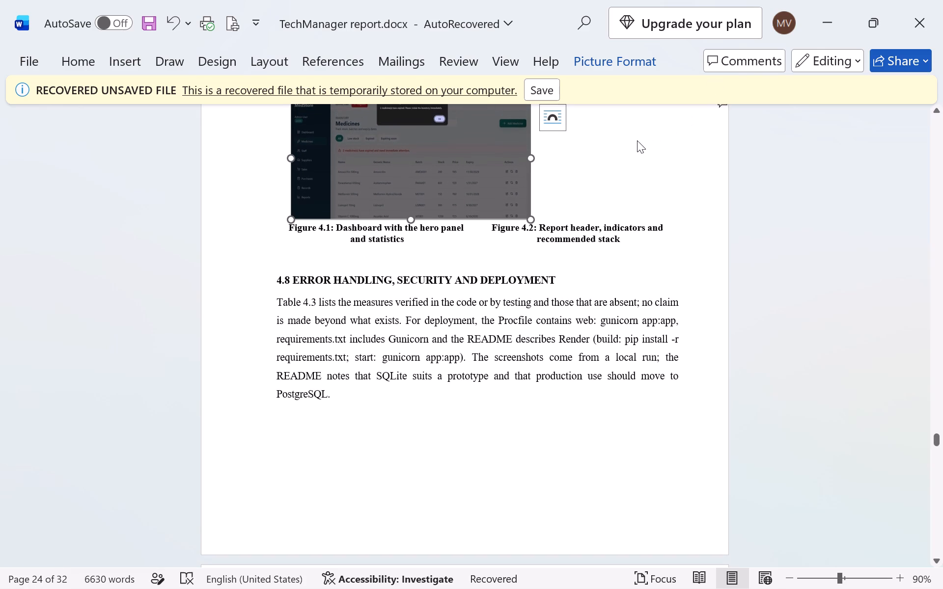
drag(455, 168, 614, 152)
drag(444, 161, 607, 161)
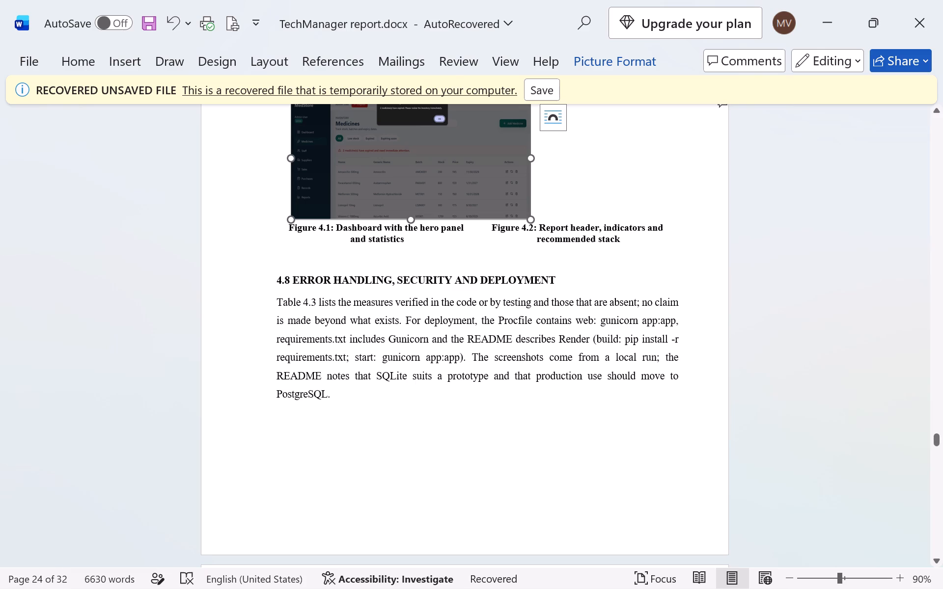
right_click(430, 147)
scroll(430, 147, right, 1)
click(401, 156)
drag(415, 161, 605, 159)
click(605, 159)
Move the Medicines picture into the empty cell beside the dashboard picture, above the Figure 4.2 caption.
click(510, 160)
scroll(510, 160, up, 1)
scroll(365, 126, up, 2)
click(636, 158)
scroll(603, 162, up, 1)
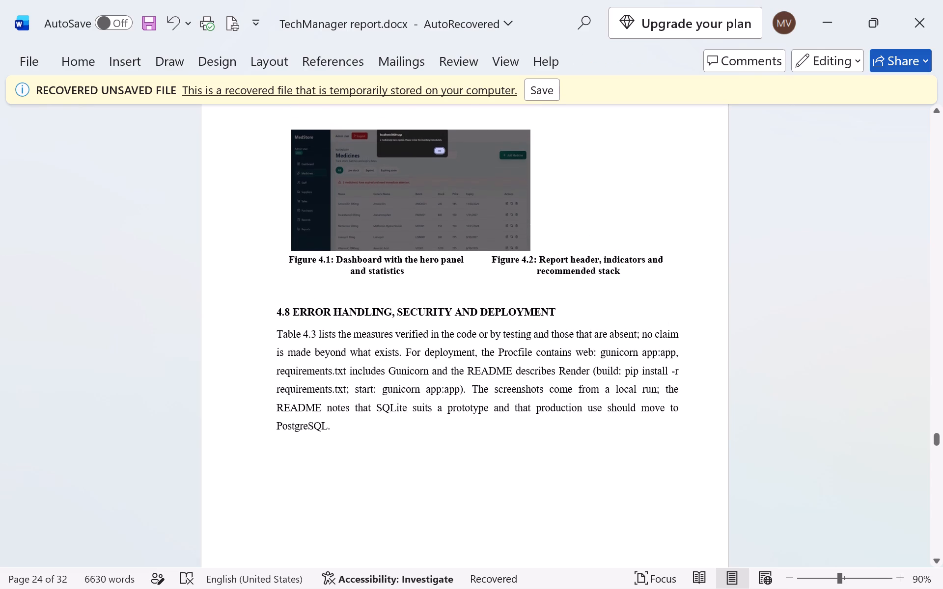
scroll(603, 162, up, 1)
scroll(554, 187, up, 1)
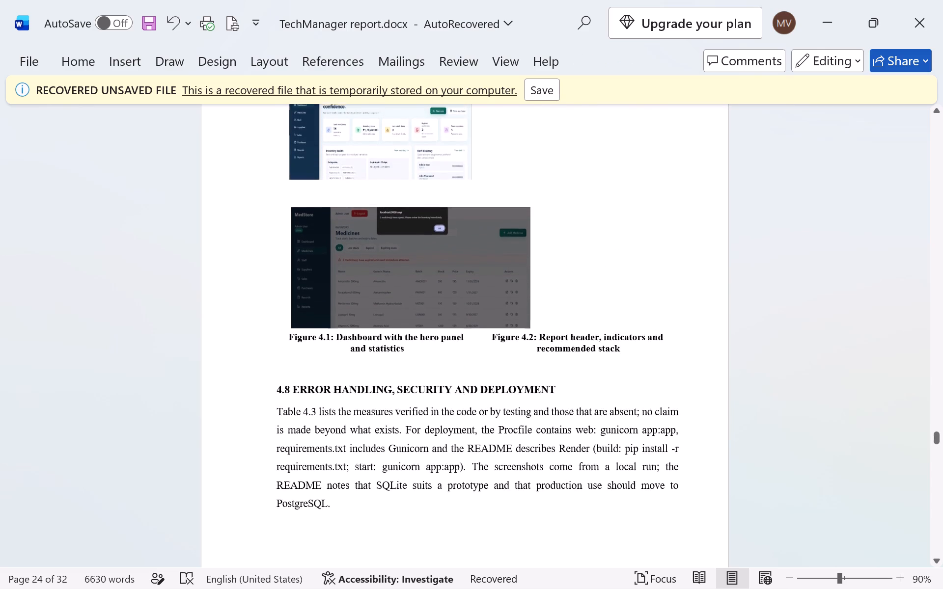
scroll(554, 187, up, 1)
drag(450, 311, 573, 220)
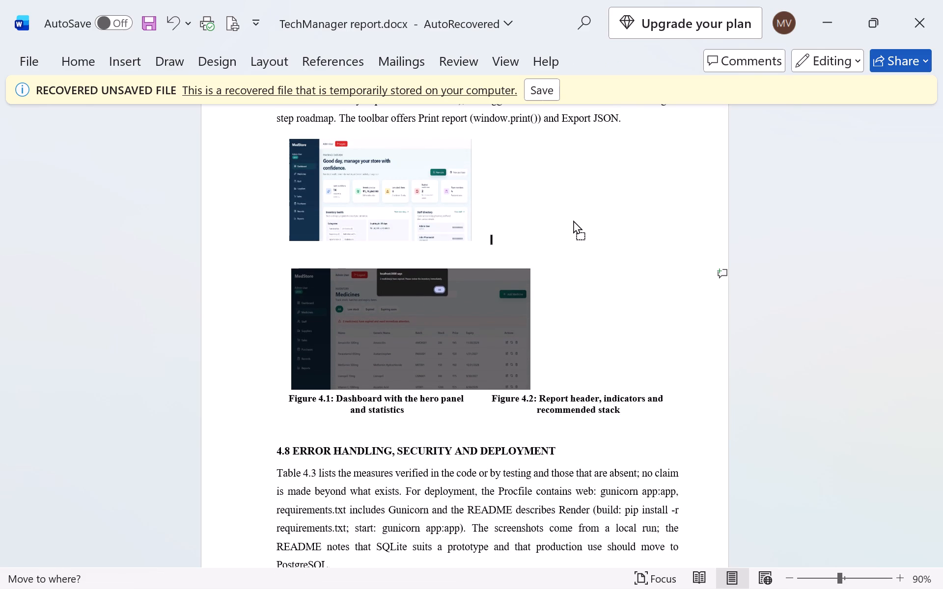
drag(573, 220, 601, 182)
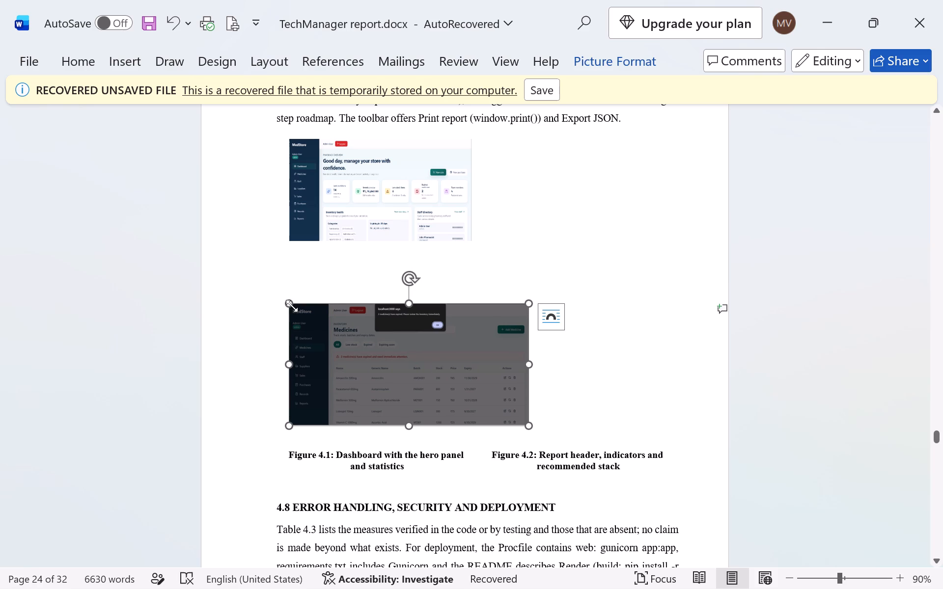
Shrink the Medicines picture to fit the column width above the Figure 4.2 caption, flipping it horizontally.
drag(288, 303, 438, 337)
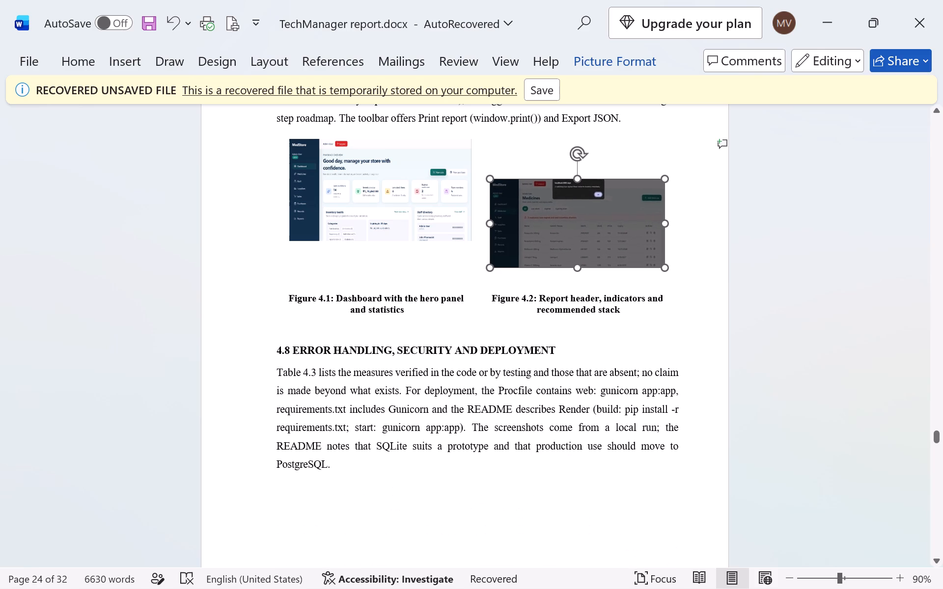
drag(438, 337, 535, 346)
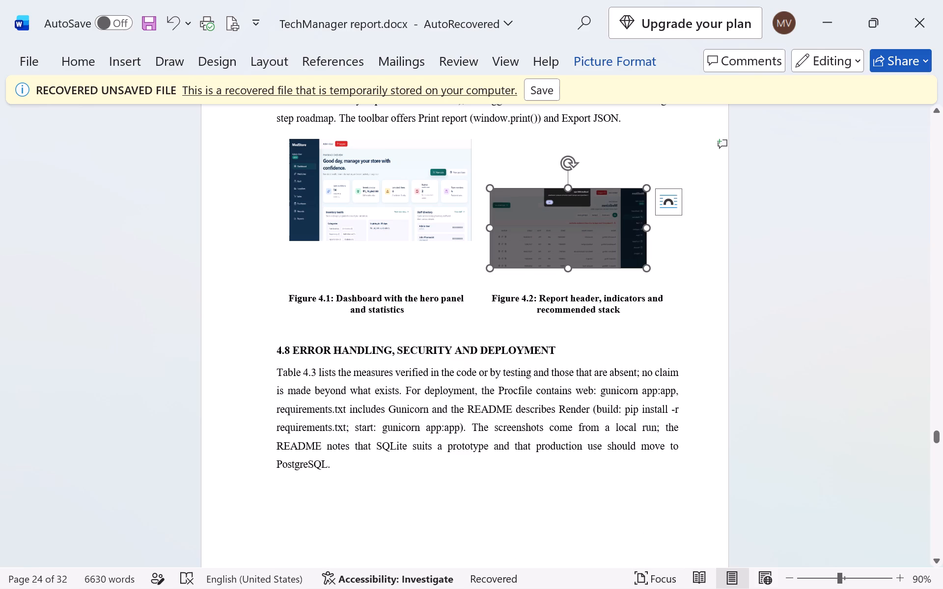
drag(559, 241, 590, 165)
drag(647, 229, 614, 237)
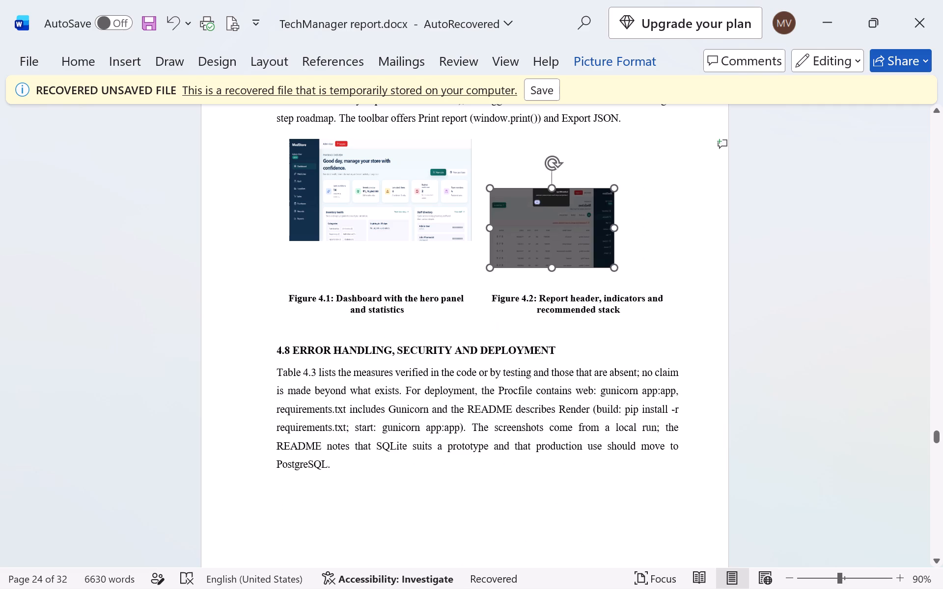
drag(614, 237, 669, 226)
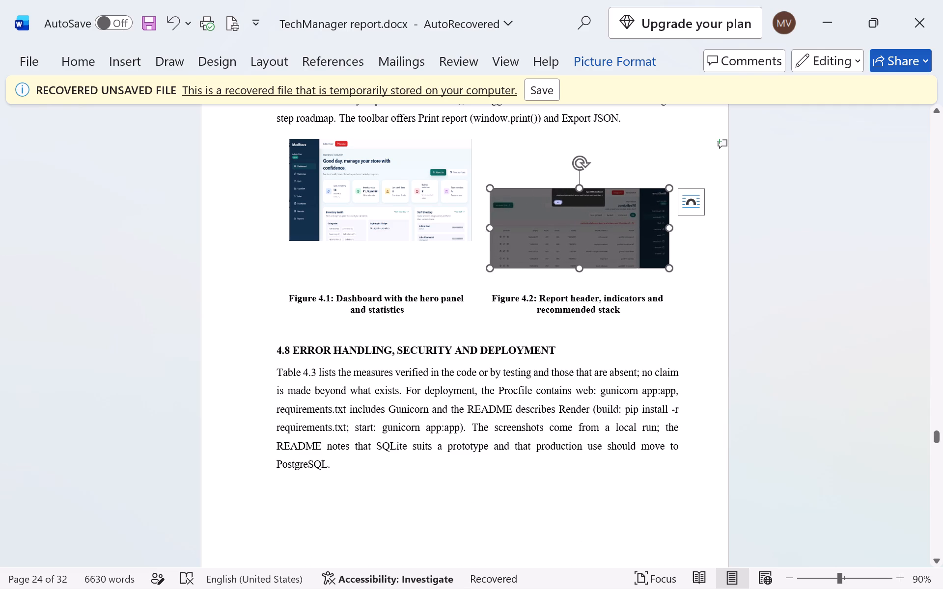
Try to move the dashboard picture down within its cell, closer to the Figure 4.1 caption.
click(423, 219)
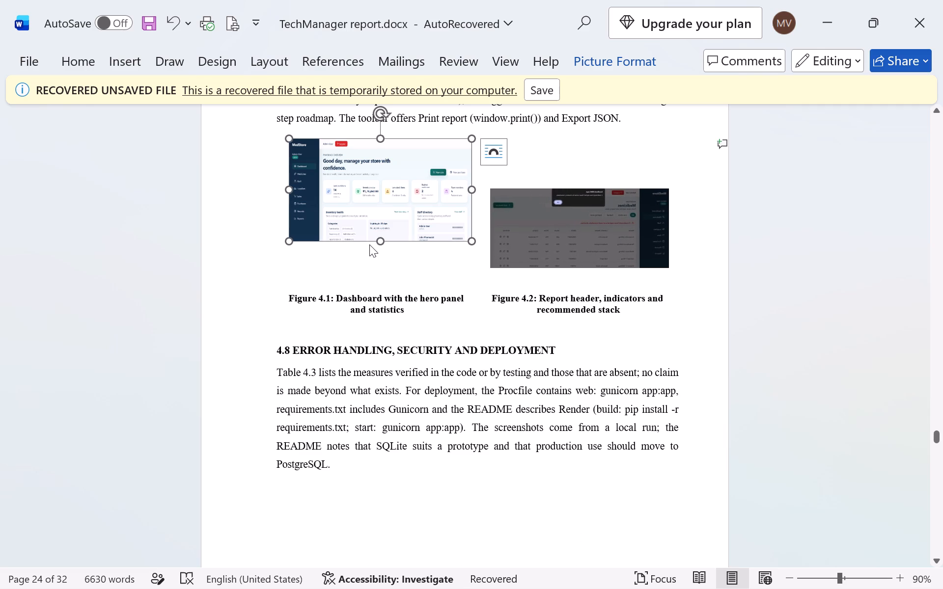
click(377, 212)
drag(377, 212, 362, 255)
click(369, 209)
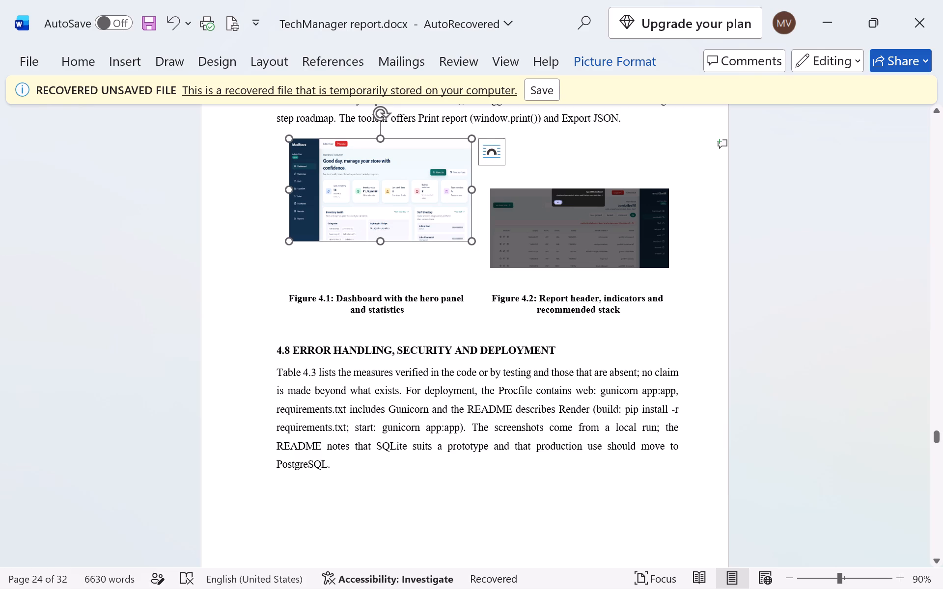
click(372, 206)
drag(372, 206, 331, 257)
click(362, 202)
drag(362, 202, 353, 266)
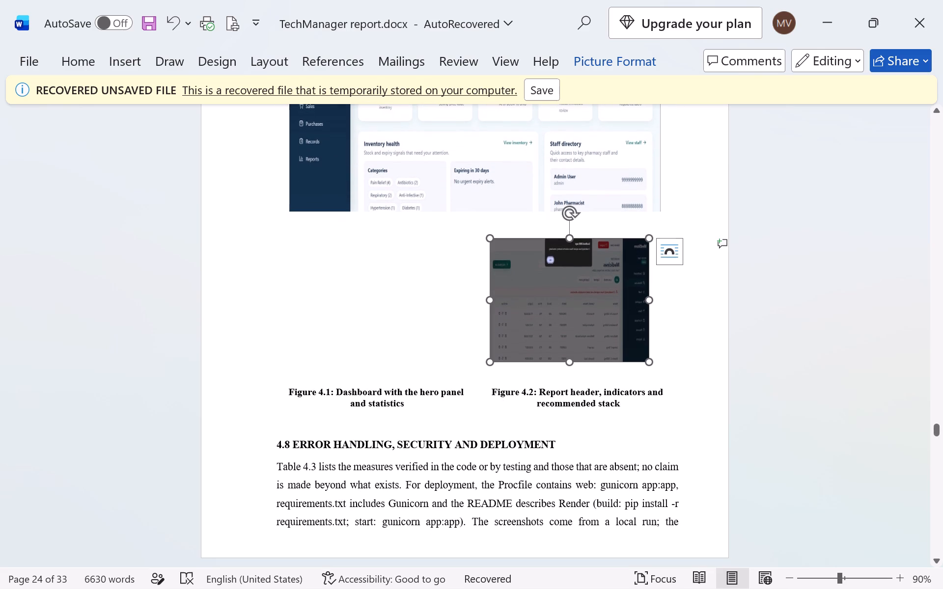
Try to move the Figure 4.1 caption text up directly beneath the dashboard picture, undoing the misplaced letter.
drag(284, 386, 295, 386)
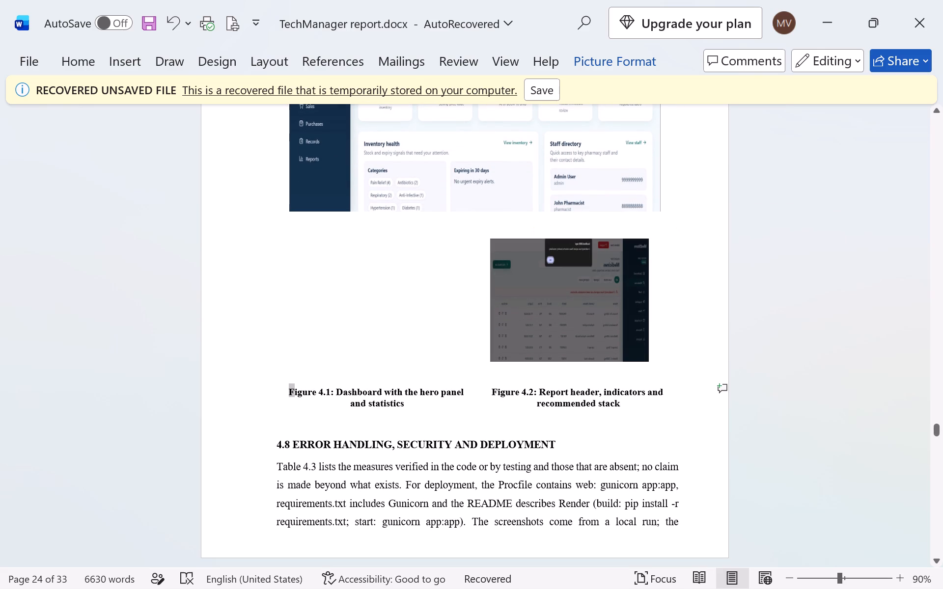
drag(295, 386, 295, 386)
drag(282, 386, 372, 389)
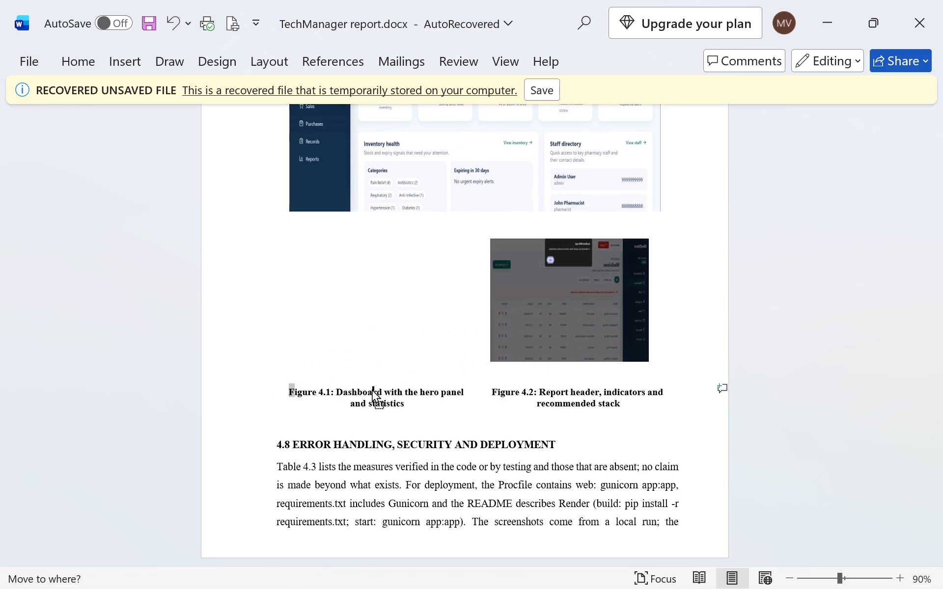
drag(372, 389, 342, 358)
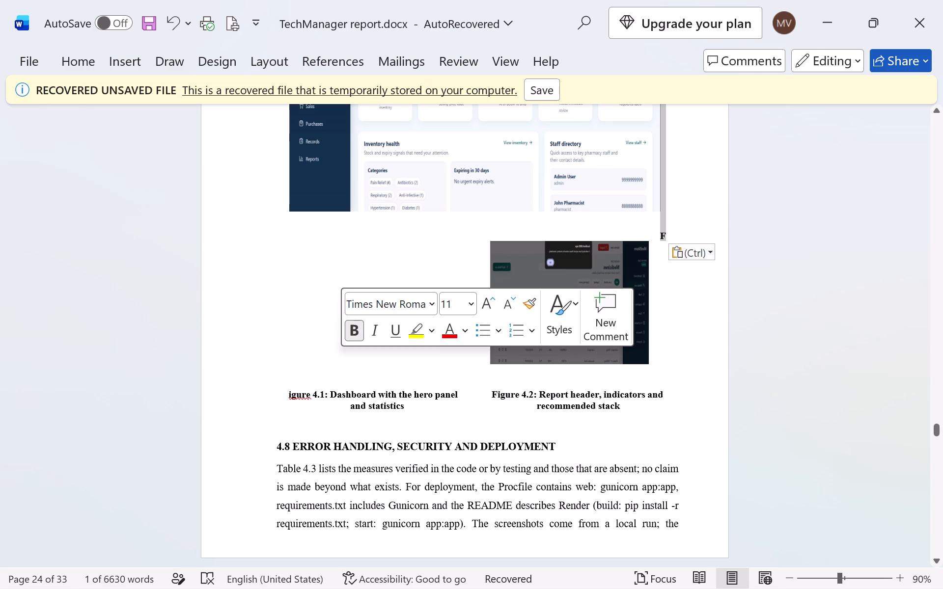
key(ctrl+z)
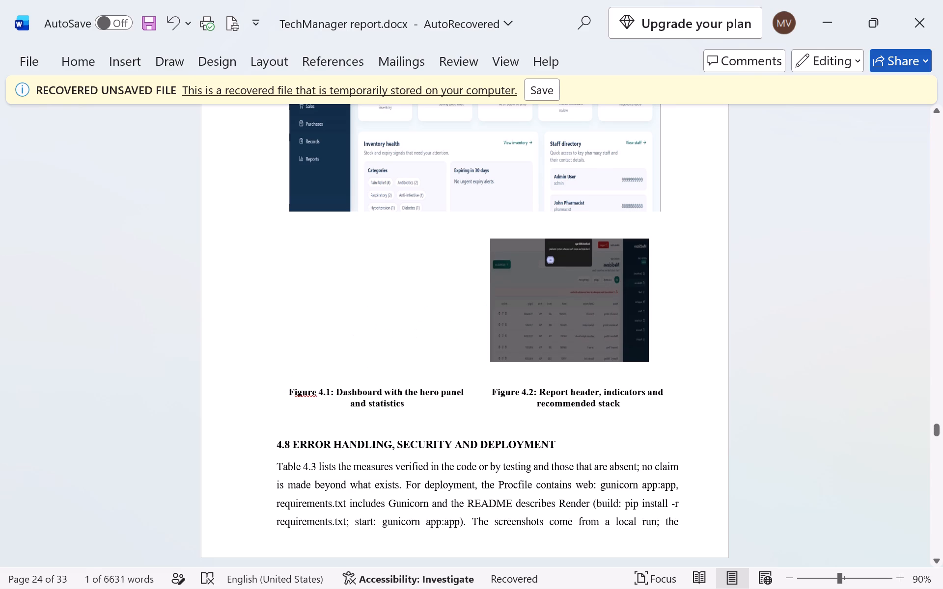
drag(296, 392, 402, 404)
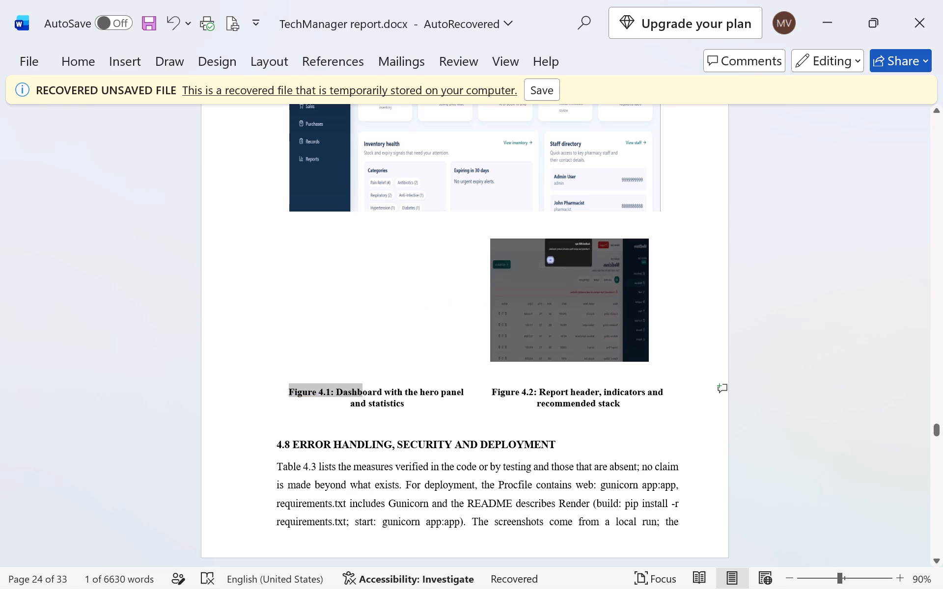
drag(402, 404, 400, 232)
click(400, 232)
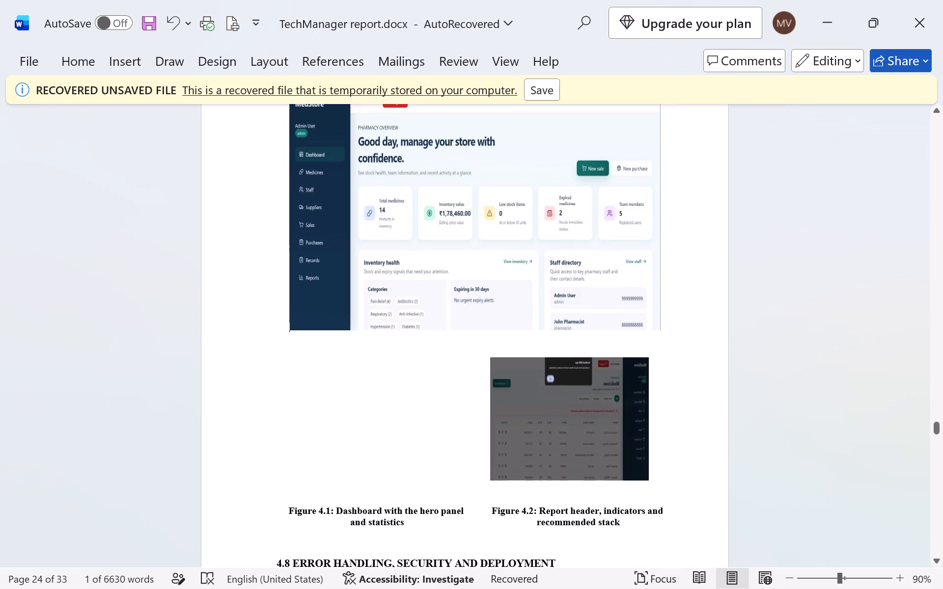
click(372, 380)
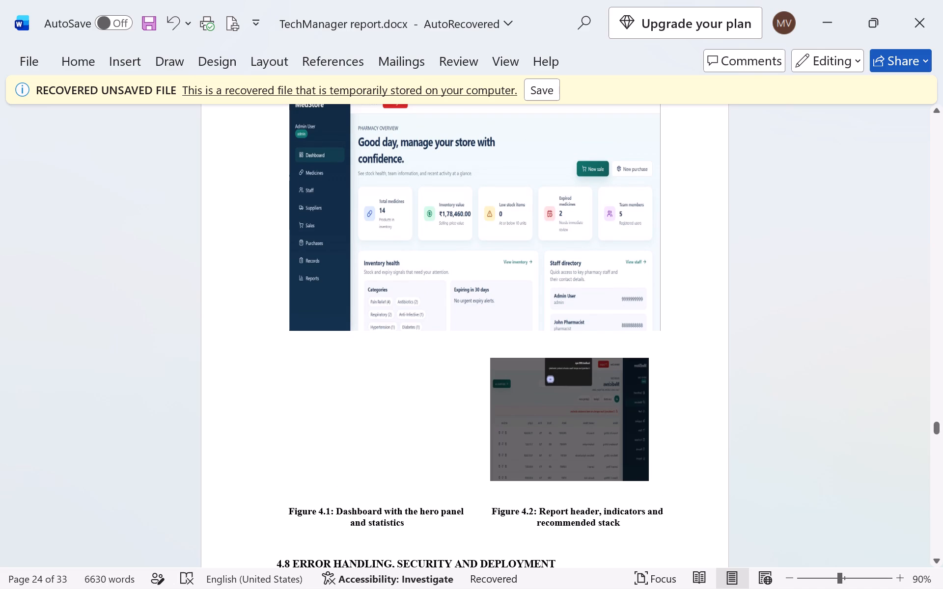
Copy the full Figure 4.1 caption, "Figure 4.1: Dashboard with the hero panel and statistics".
drag(292, 517, 288, 511)
drag(288, 511, 348, 509)
drag(353, 475, 284, 516)
click(255, 457)
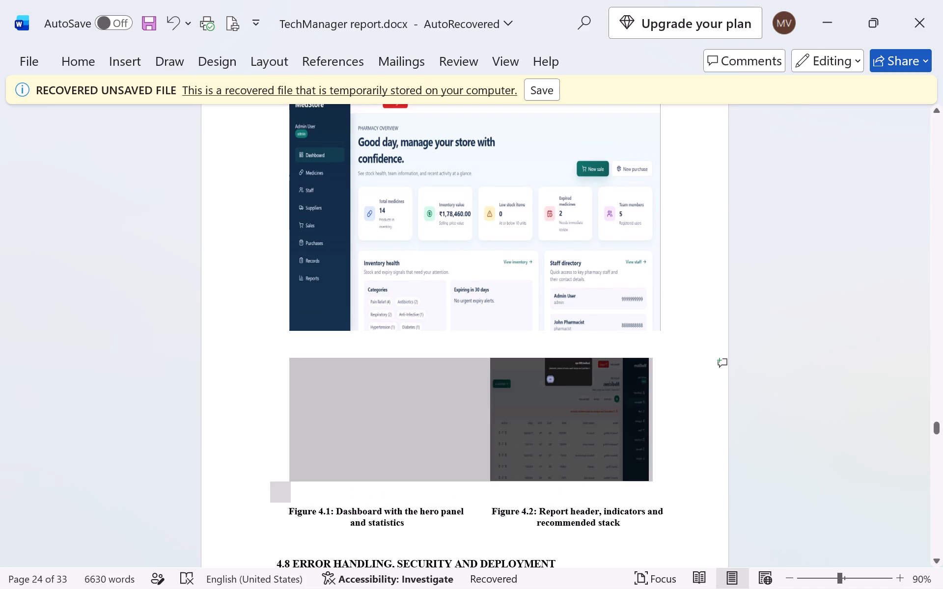
click(297, 522)
drag(286, 510, 408, 521)
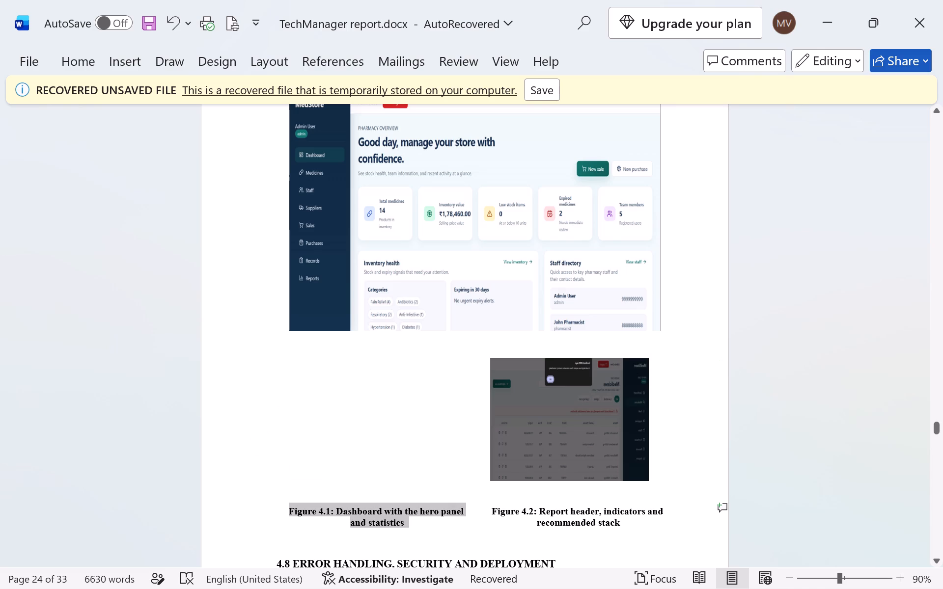
drag(408, 521, 411, 522)
key(ctrl+c)
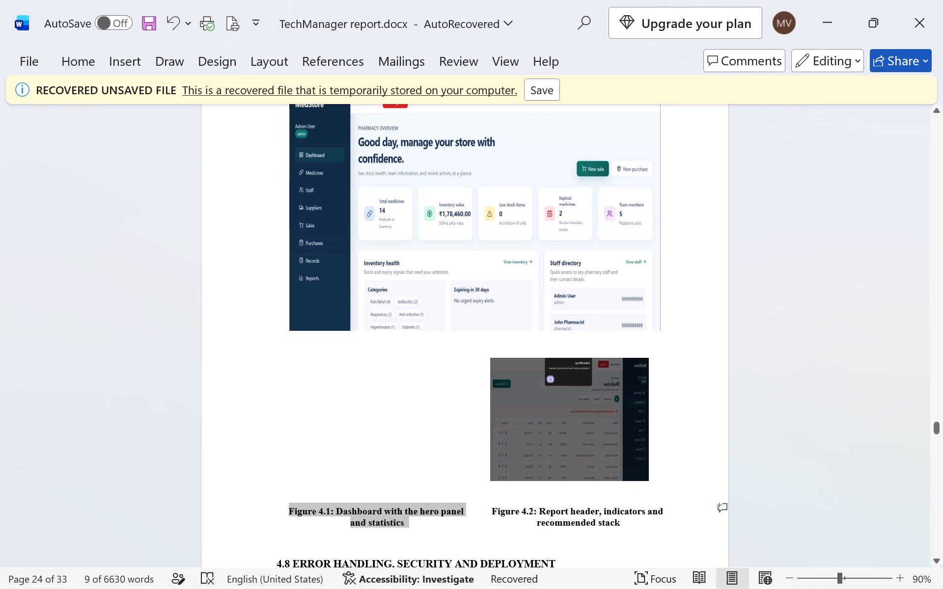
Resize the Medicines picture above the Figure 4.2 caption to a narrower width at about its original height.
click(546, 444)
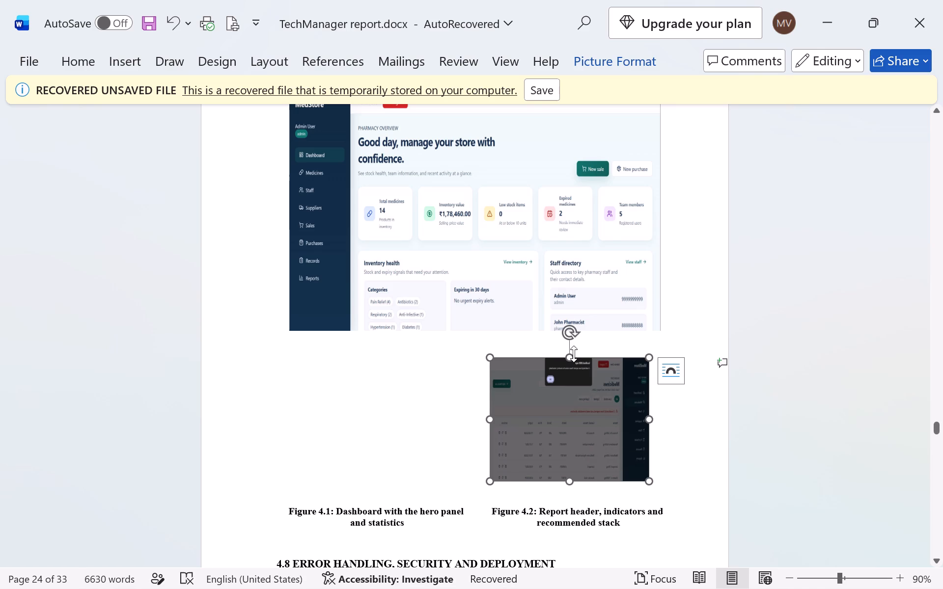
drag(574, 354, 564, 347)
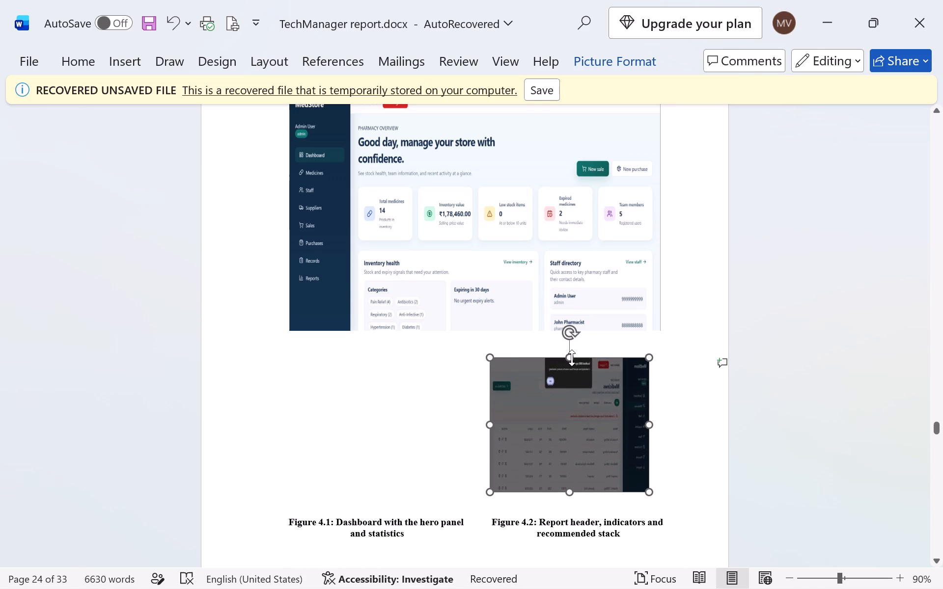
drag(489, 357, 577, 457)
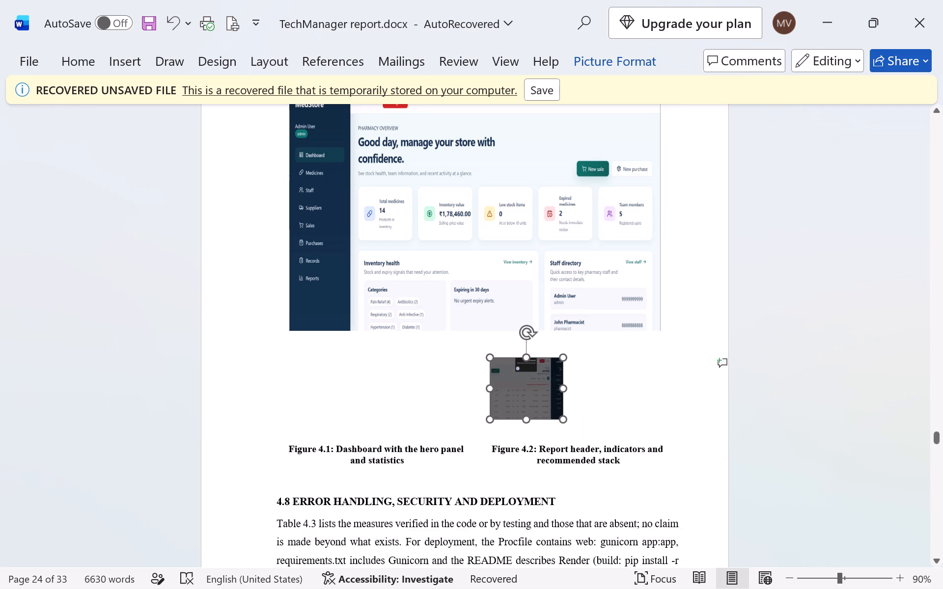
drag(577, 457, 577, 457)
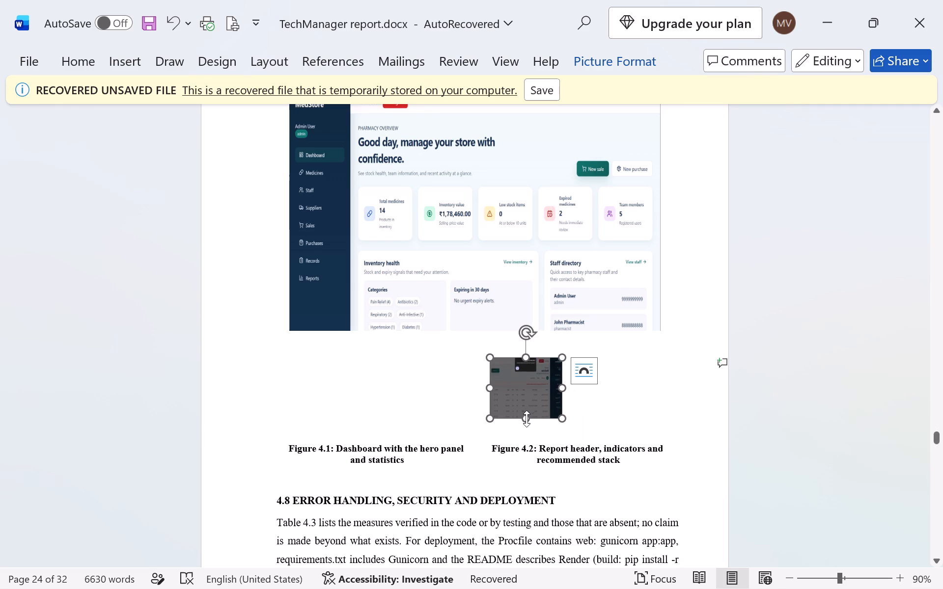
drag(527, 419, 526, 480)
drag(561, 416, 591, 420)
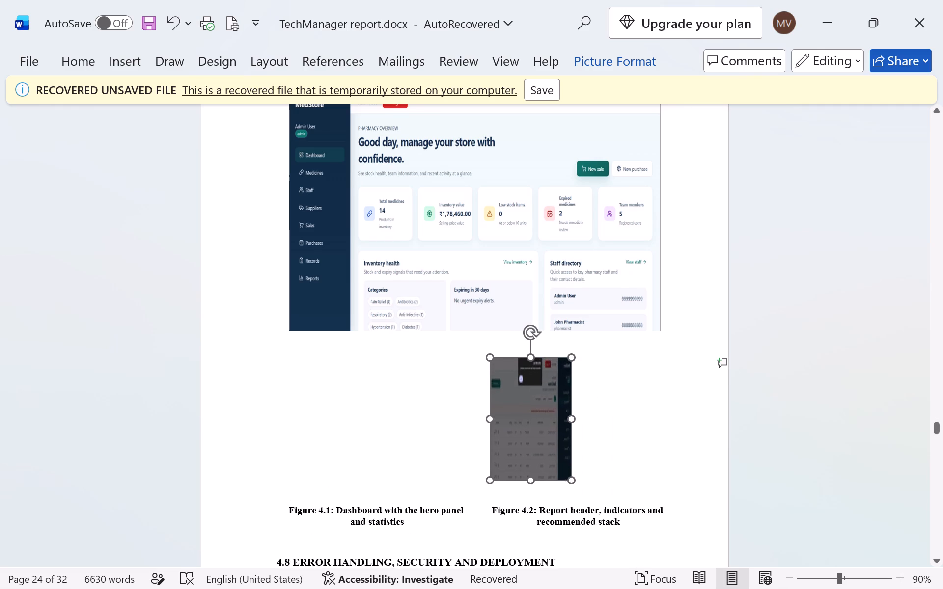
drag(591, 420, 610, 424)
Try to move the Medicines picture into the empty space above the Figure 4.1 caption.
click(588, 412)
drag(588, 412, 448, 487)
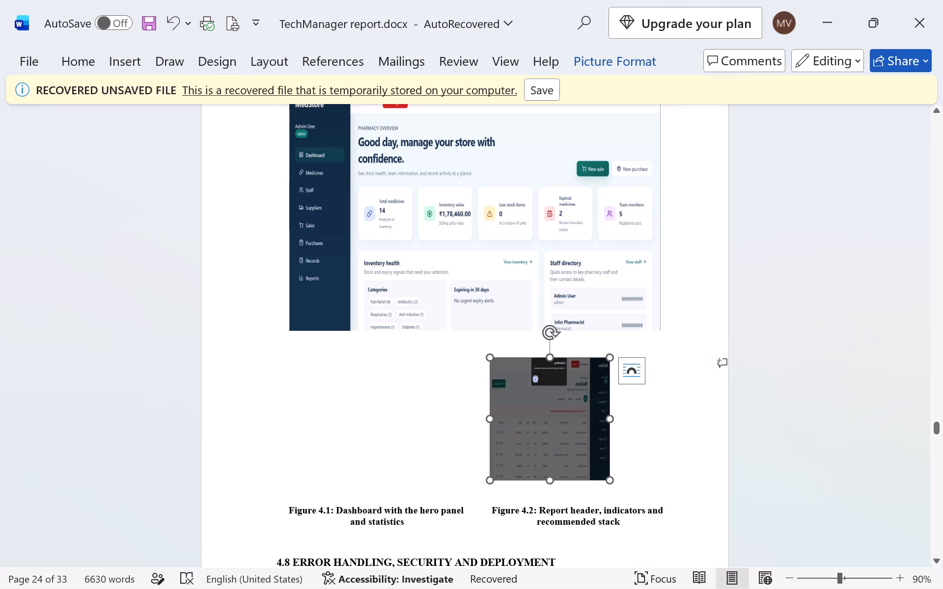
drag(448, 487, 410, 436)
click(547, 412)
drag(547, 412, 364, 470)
Reduce the height of the dashboard picture slightly by raising its lower edge, keeping its width.
click(364, 344)
click(329, 354)
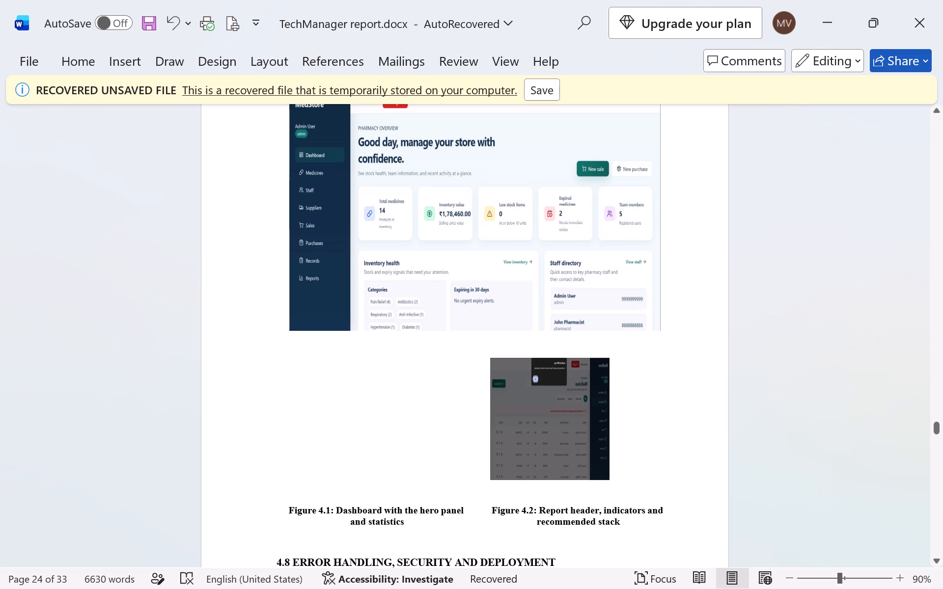
click(306, 354)
drag(306, 354, 402, 333)
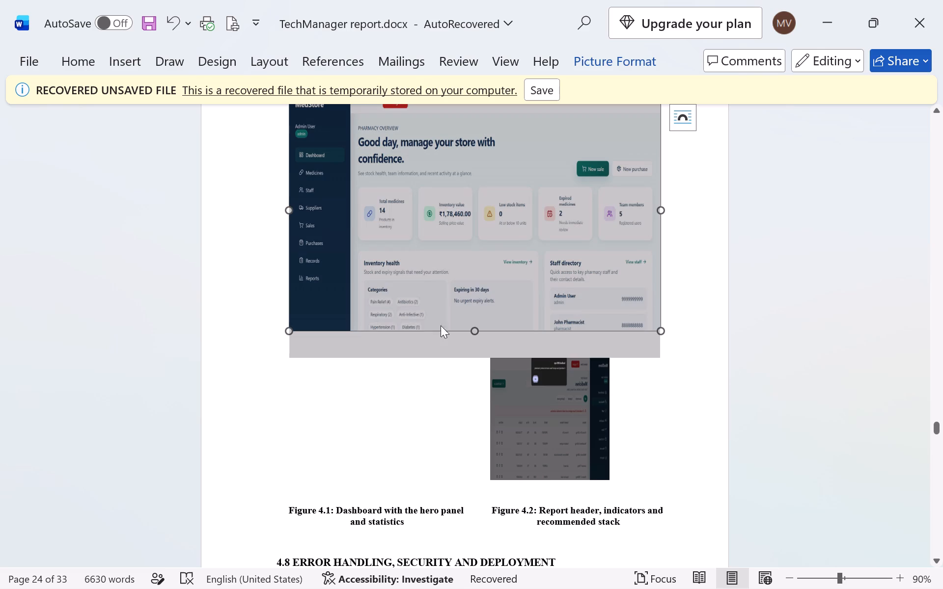
drag(472, 326, 465, 294)
Paste the copied Figure 4.1 caption into the dashboard picture's row.
click(336, 319)
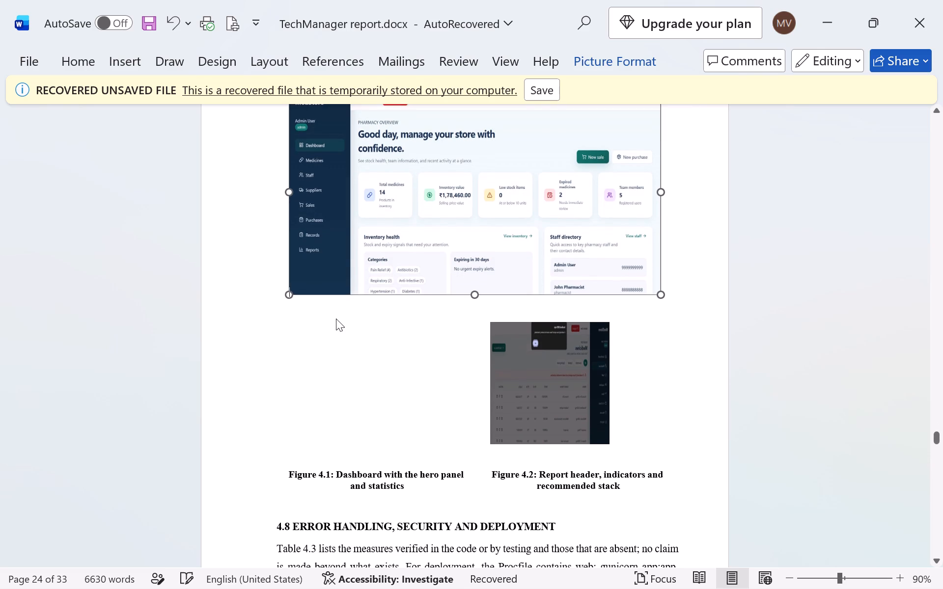
click(325, 319)
double_click(325, 319)
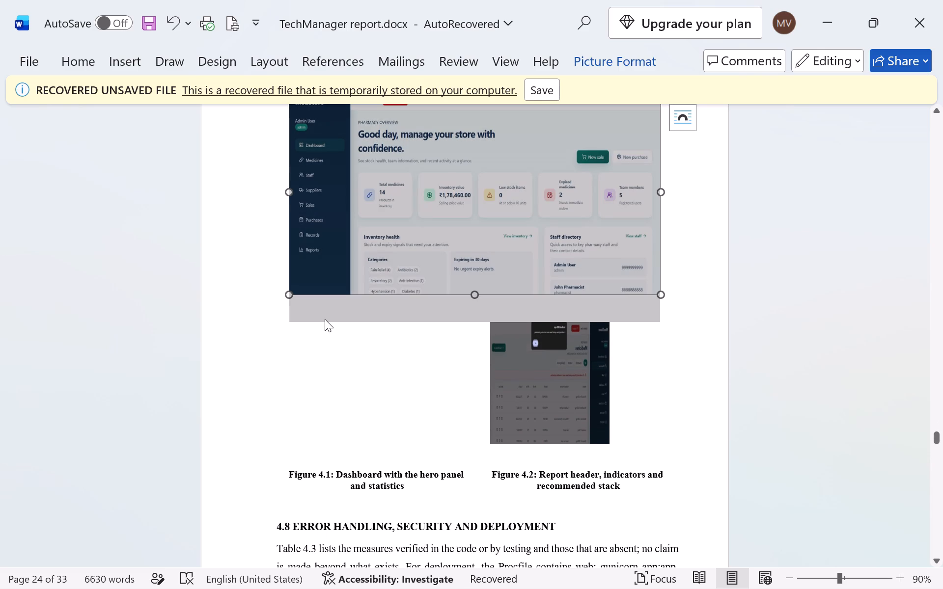
click(325, 319)
key(ctrl+v)
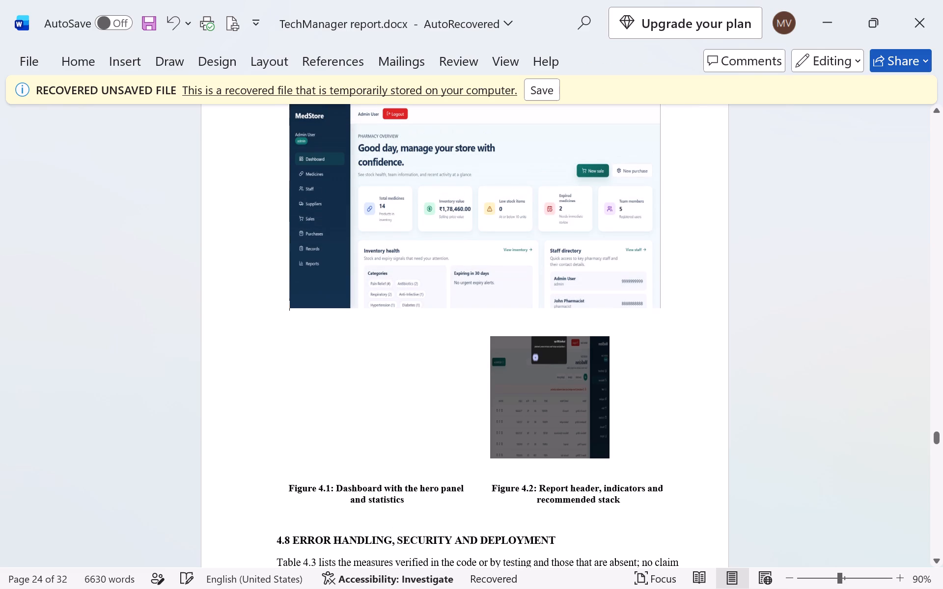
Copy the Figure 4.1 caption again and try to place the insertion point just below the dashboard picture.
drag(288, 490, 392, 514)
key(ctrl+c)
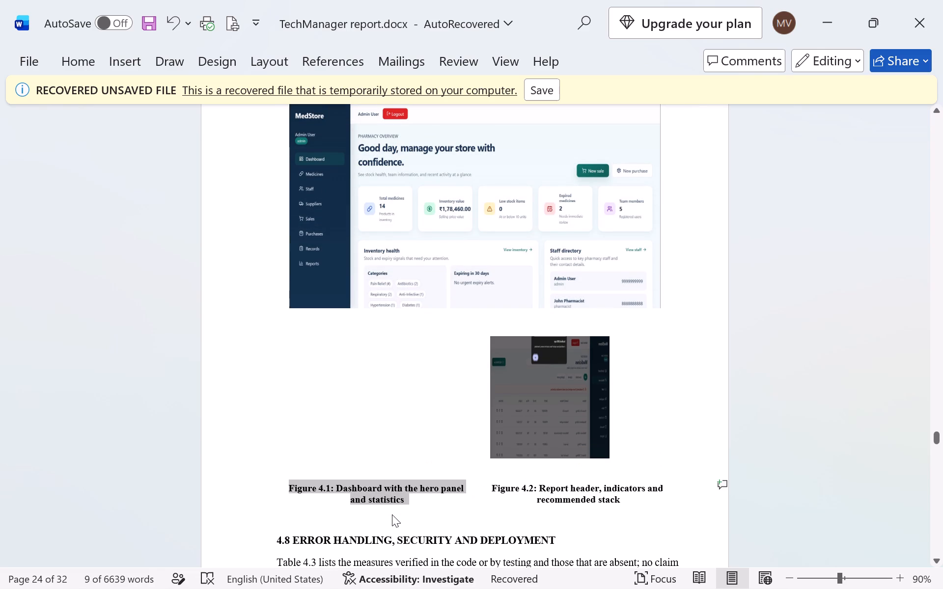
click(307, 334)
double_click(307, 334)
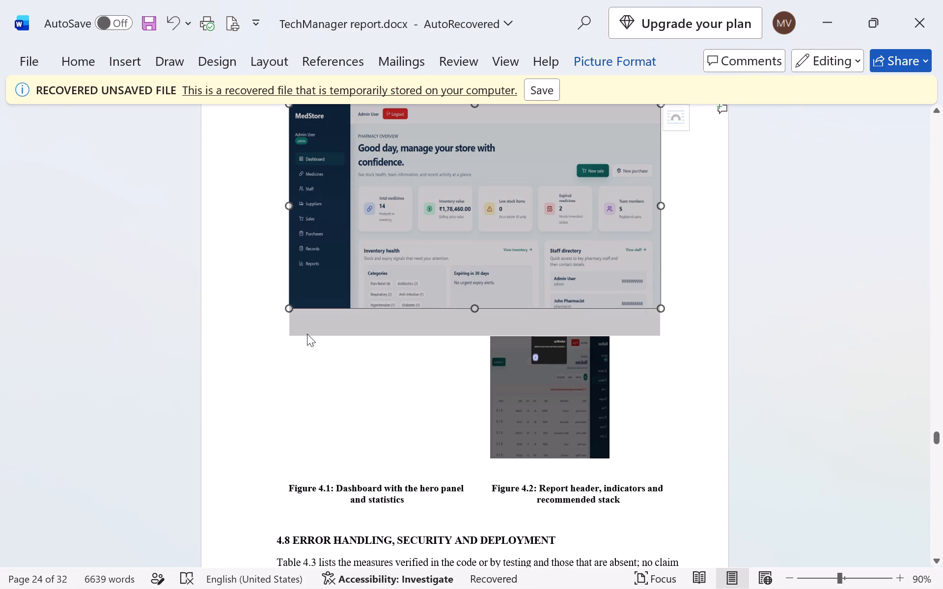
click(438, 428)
Widen the Medicines picture so it spans both caption columns beneath the dashboard picture.
double_click(524, 414)
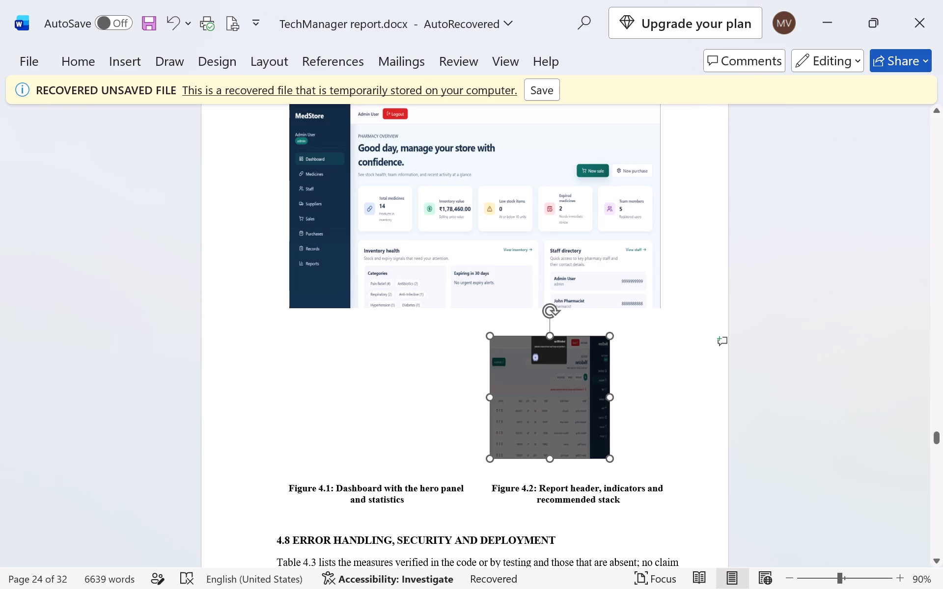
drag(493, 397, 291, 423)
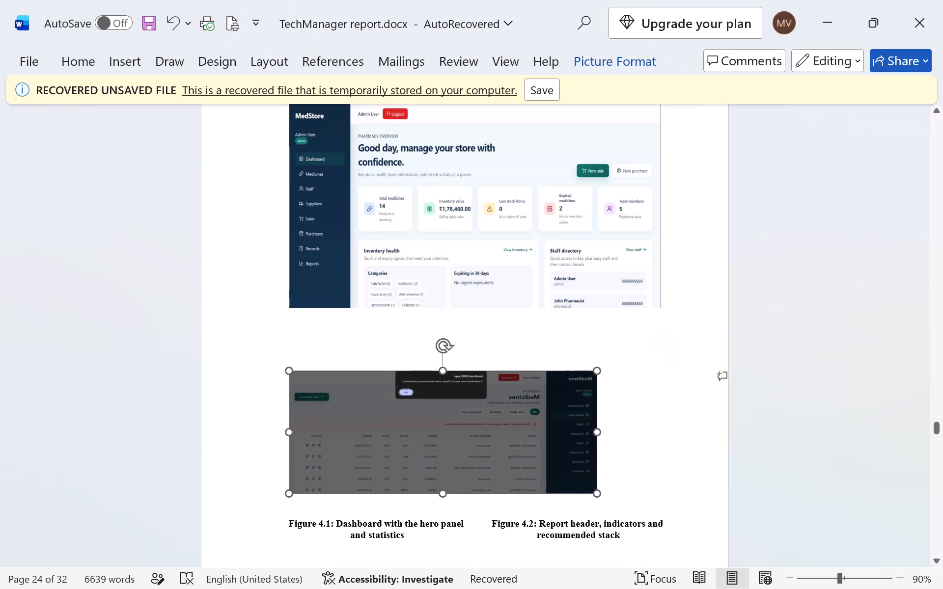
drag(291, 423, 251, 419)
click(395, 339)
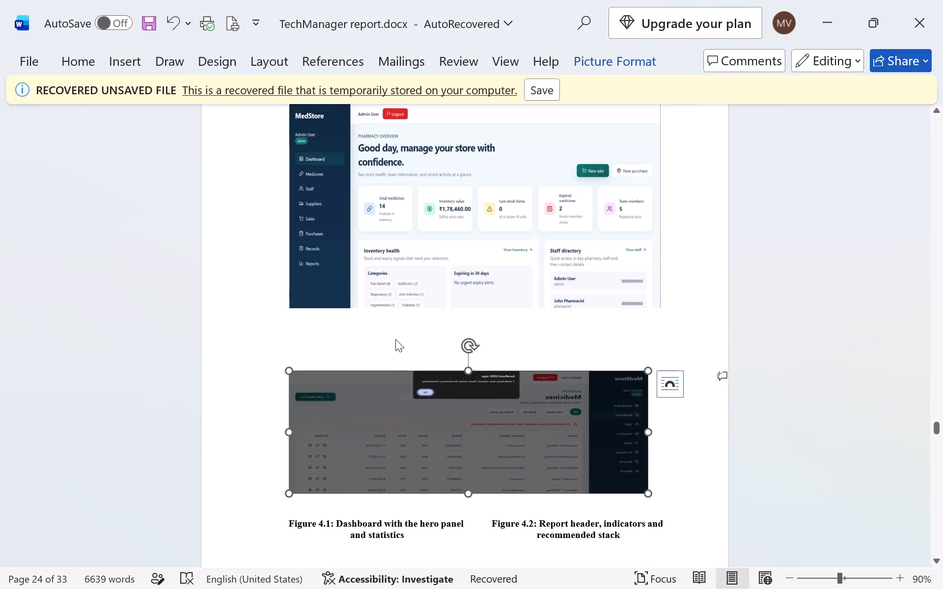
Paste the copied Figure 4.1 caption directly below the dashboard picture.
click(366, 327)
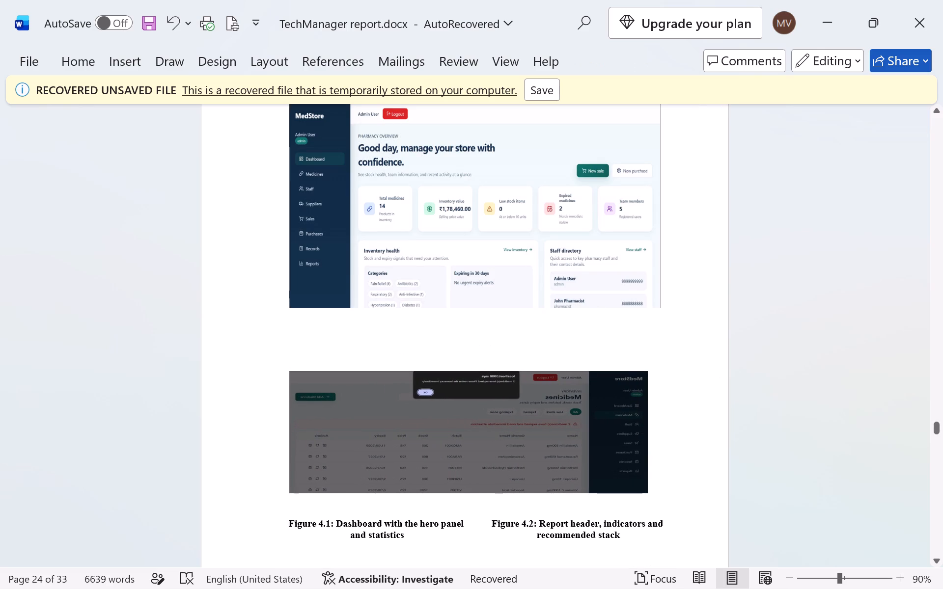
click(351, 331)
click(434, 350)
key(ctrl+v)
scroll(434, 350, up, 1)
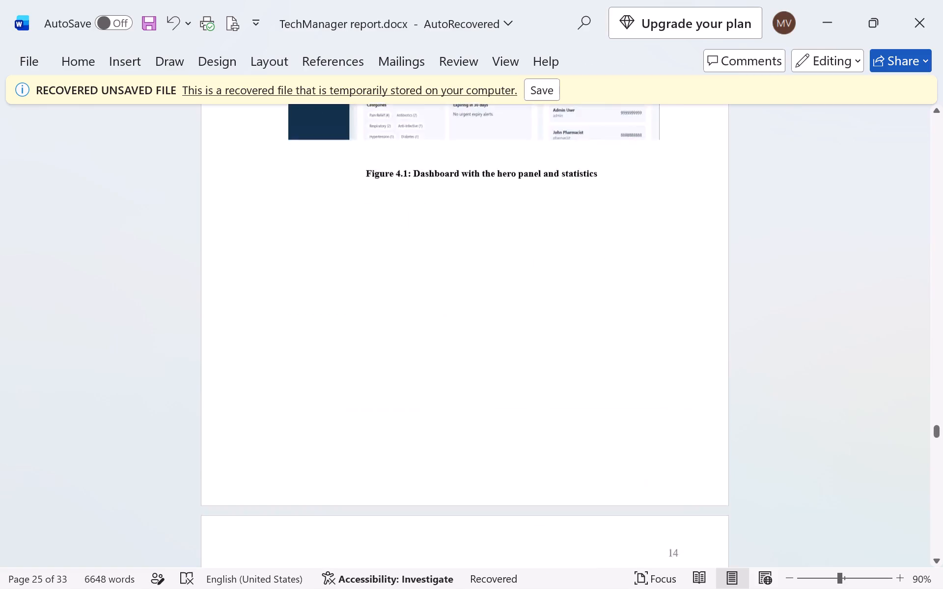
scroll(434, 350, up, 1)
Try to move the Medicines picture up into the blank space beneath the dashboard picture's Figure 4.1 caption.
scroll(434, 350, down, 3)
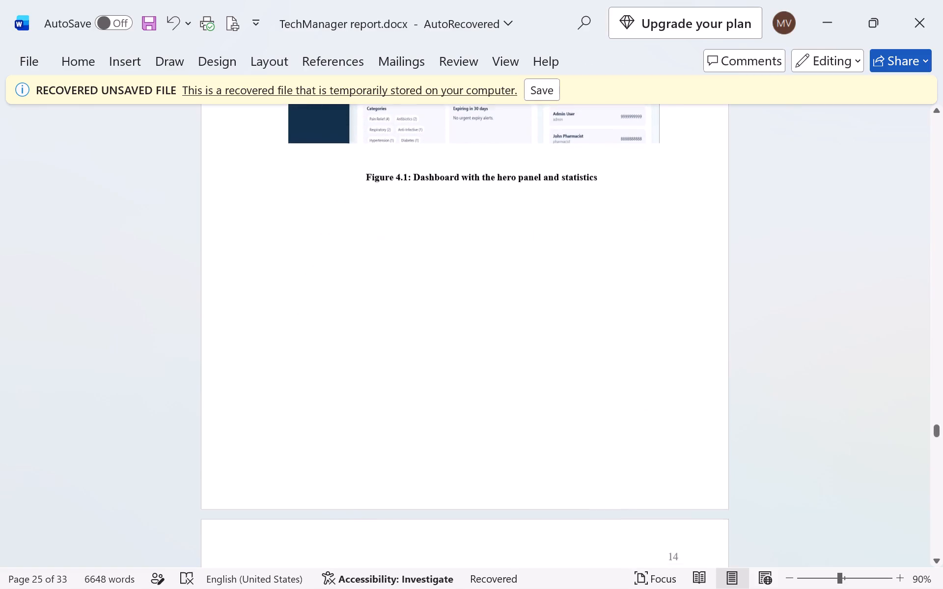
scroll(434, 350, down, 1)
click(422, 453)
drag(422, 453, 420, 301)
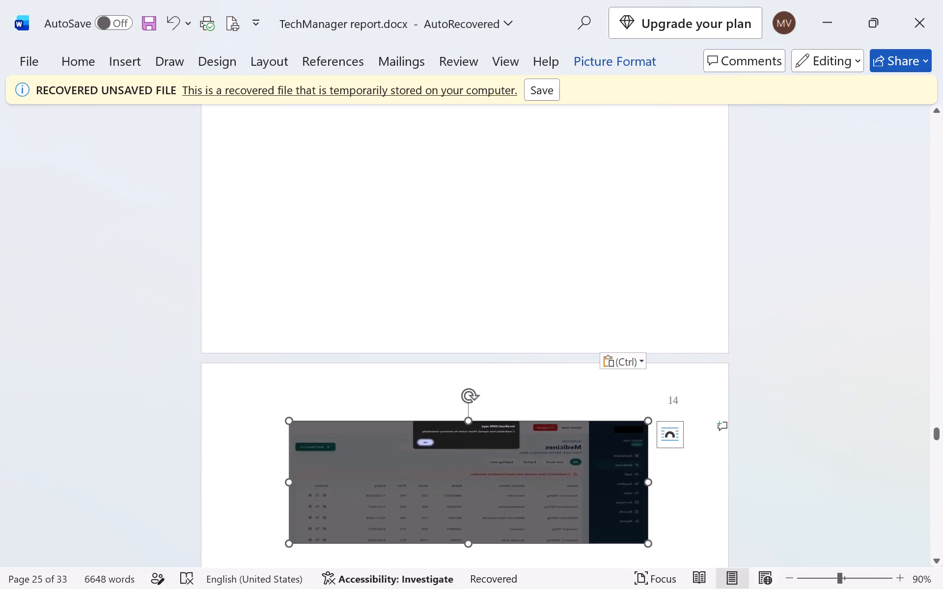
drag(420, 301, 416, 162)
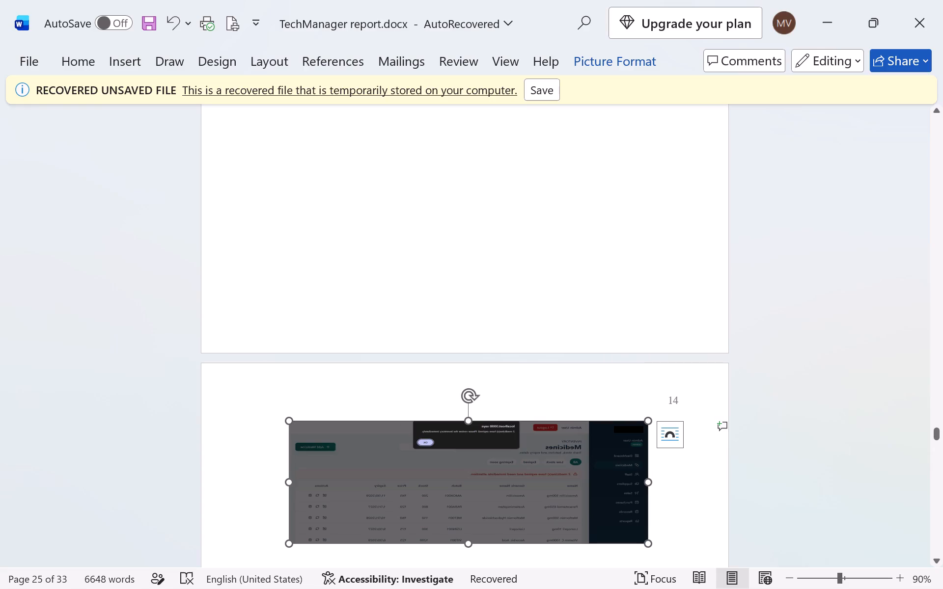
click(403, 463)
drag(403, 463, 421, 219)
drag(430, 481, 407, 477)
Delete the Medicines picture above the two-column captions on page 14.
right_click(407, 477)
scroll(407, 477, down, 1)
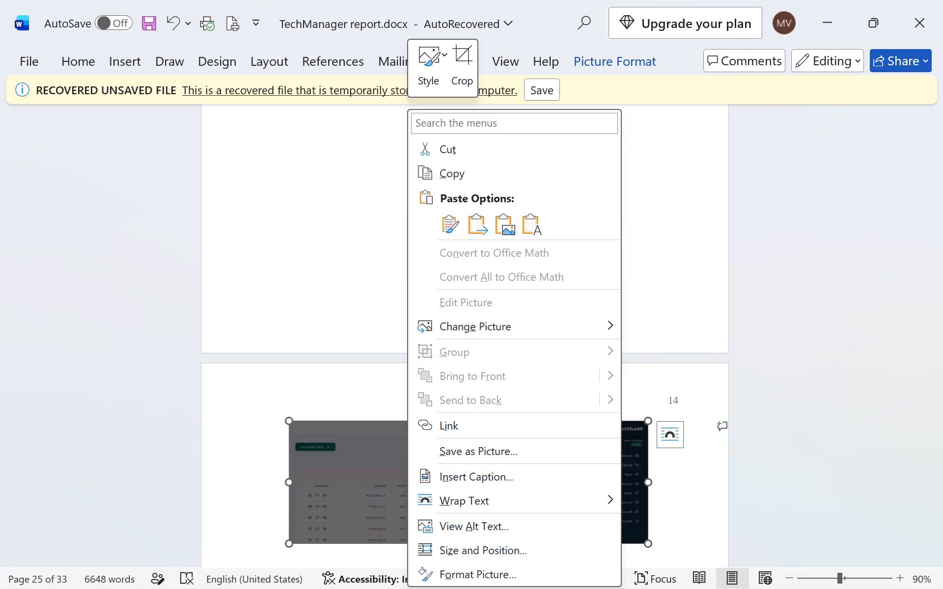
scroll(407, 477, down, 1)
click(370, 483)
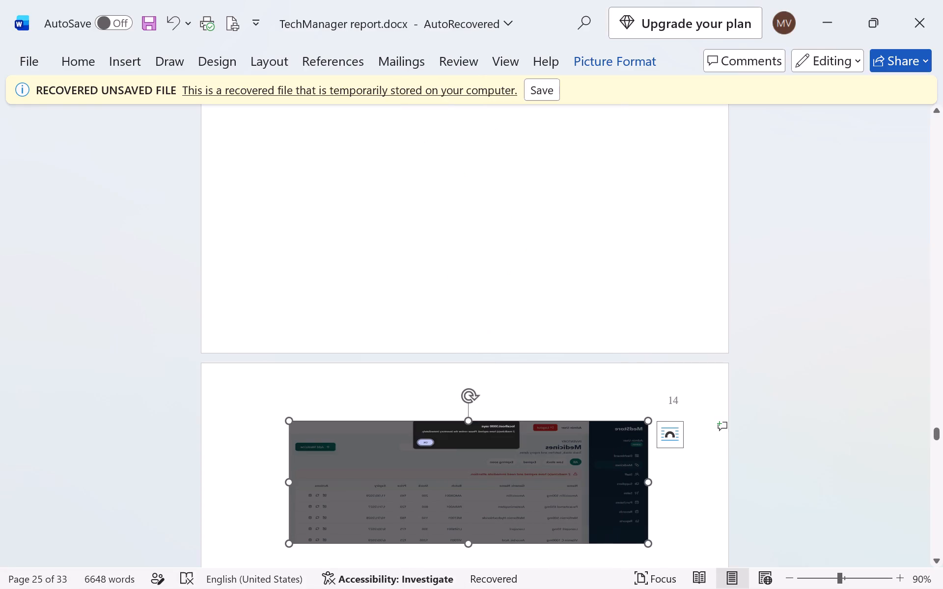
key(BackSpace)
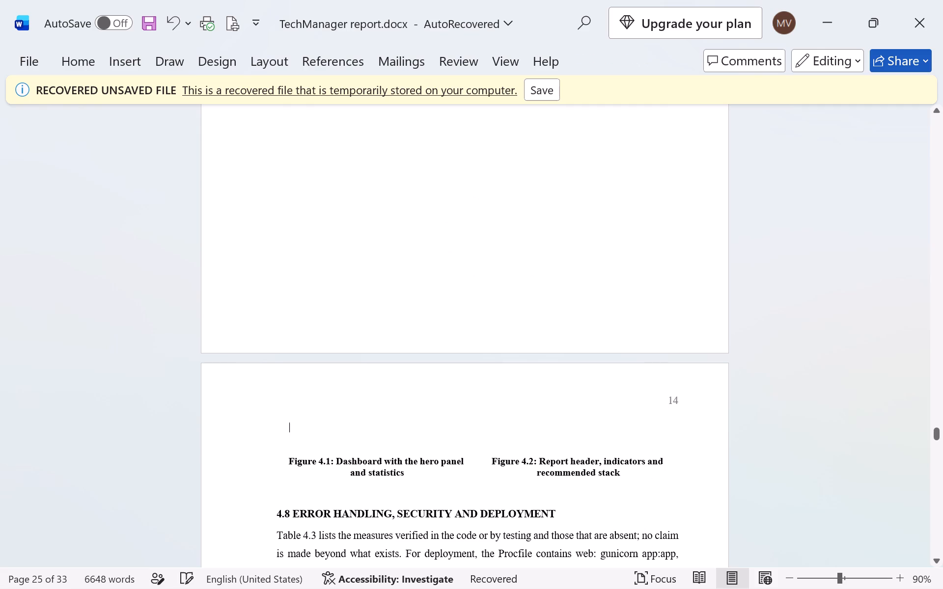
Delete the old Figure 4.1 caption text beside the Figure 4.2 caption, just above section 4.8.
scroll(411, 426, up, 1)
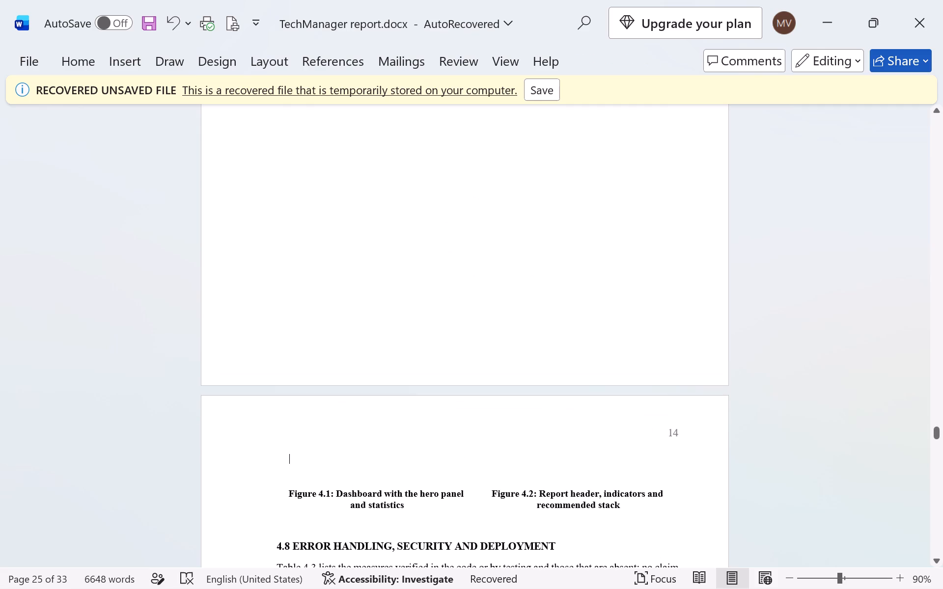
drag(274, 490, 444, 502)
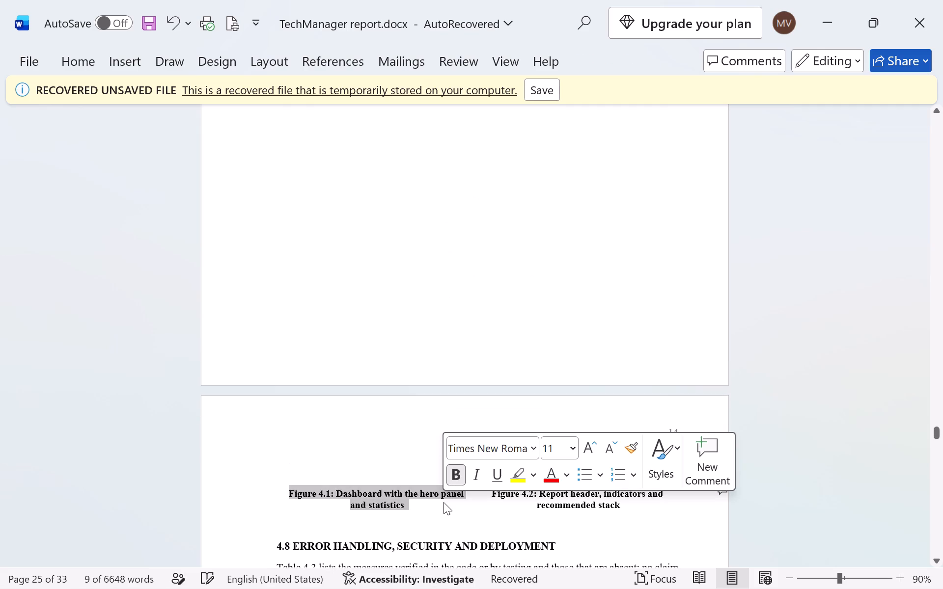
key(BackSpace)
Place the insertion point in the blank space below the dashboard picture's Figure 4.1 caption.
scroll(444, 502, up, 2)
scroll(444, 502, down, 1)
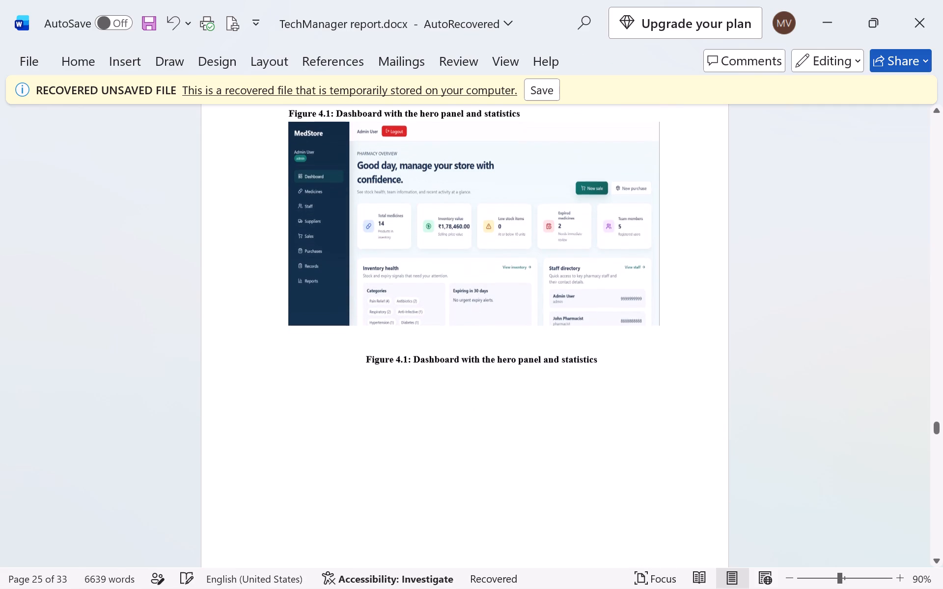
scroll(444, 502, down, 1)
click(394, 398)
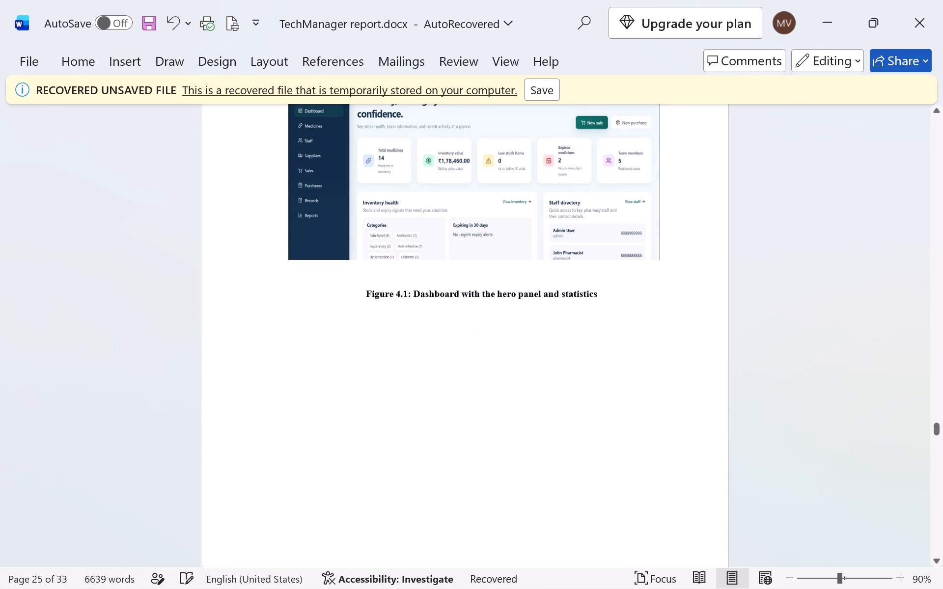